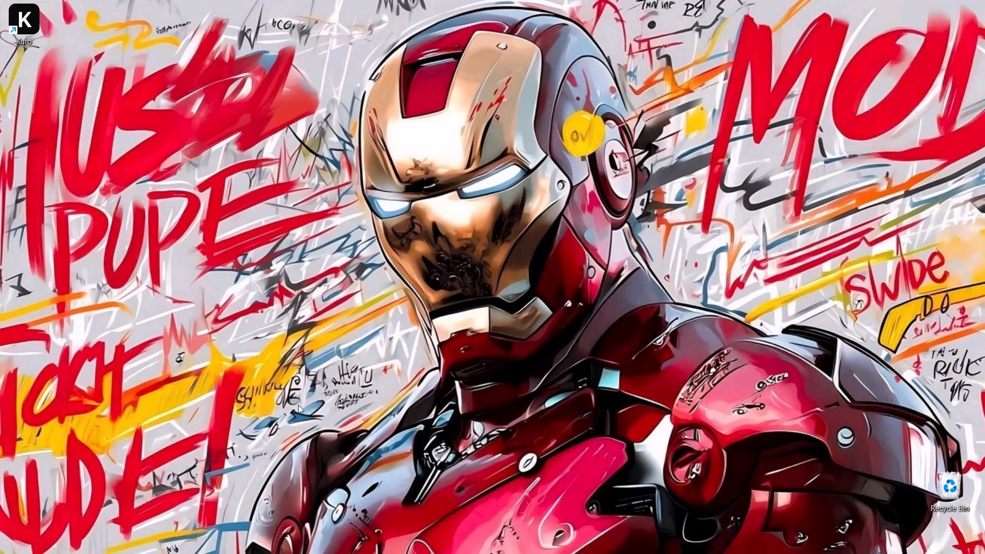
Bring up the Vanij/SAI Report spreadsheet and examine the reference attached to the 27 Oct 2026 entry in row 8.
{"action": "left_click", "coordinate": [606, 552]}
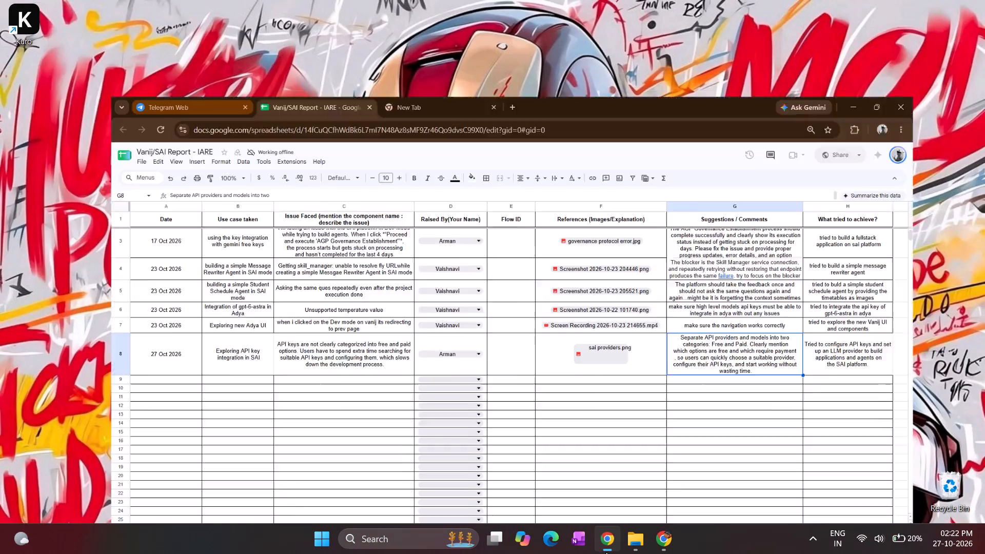
{"action": "scroll", "coordinate": [606, 552], "scroll_direction": "down", "scroll_amount": 1}
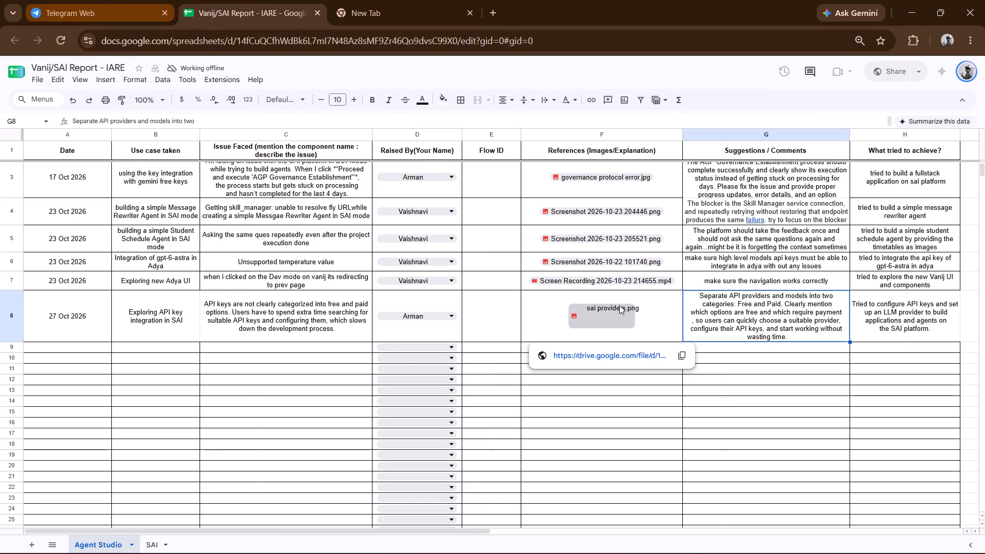
{"action": "left_click", "coordinate": [619, 305]}
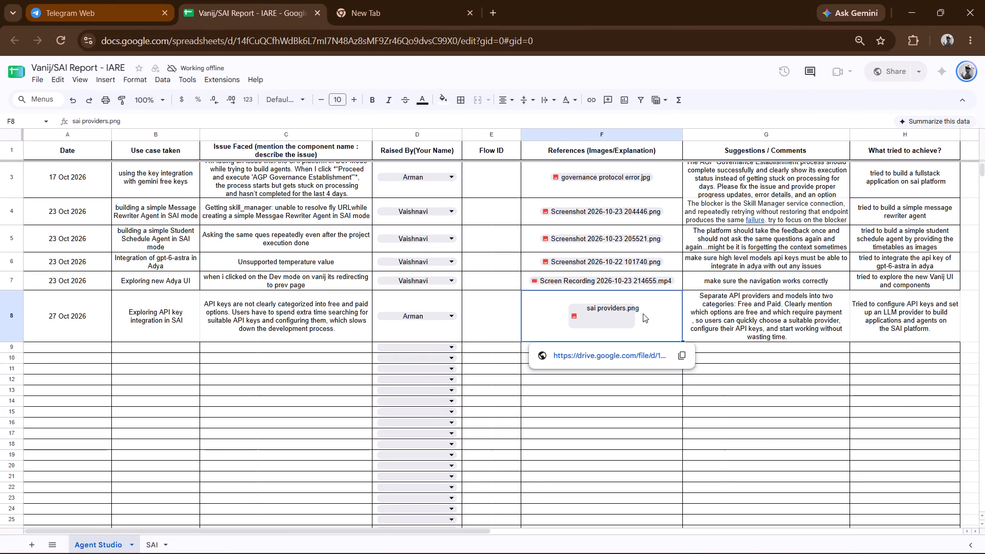
{"action": "left_click", "coordinate": [652, 316]}
{"action": "left_click", "coordinate": [743, 374]}
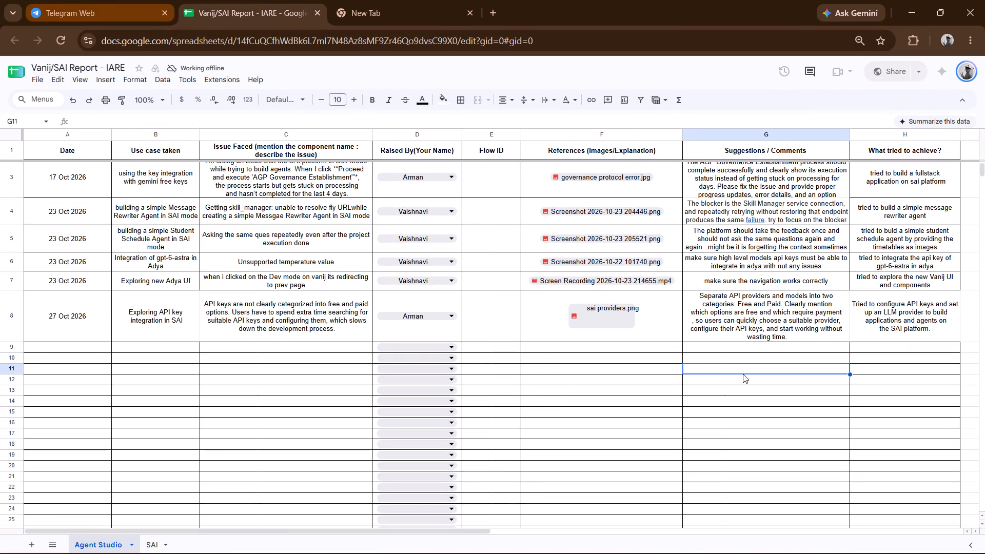
{"action": "scroll", "coordinate": [218, 125], "scroll_direction": "down", "scroll_amount": 1}
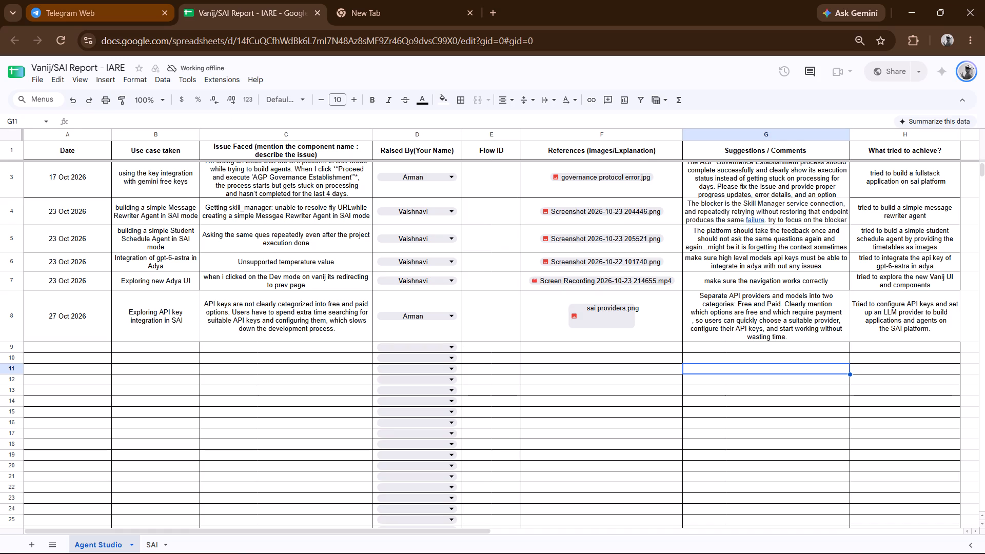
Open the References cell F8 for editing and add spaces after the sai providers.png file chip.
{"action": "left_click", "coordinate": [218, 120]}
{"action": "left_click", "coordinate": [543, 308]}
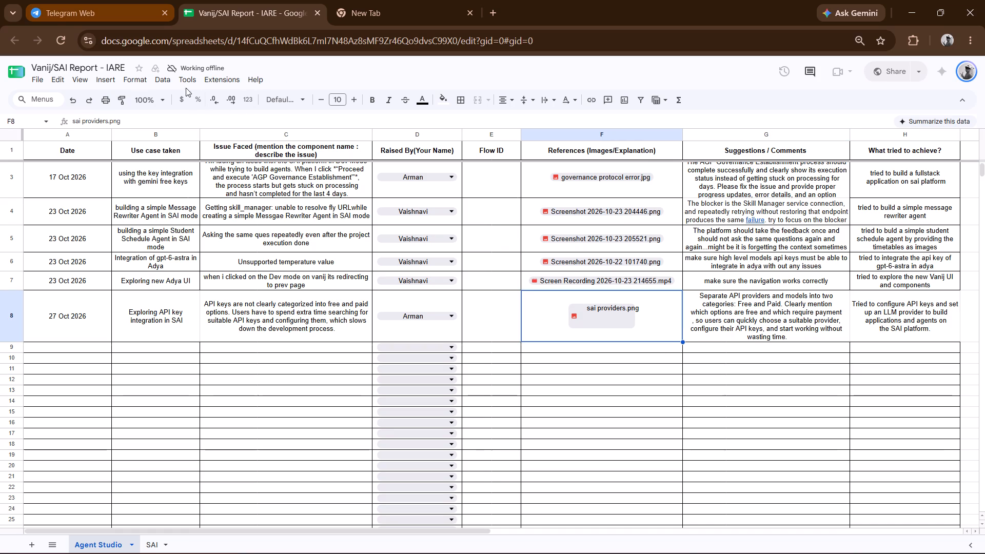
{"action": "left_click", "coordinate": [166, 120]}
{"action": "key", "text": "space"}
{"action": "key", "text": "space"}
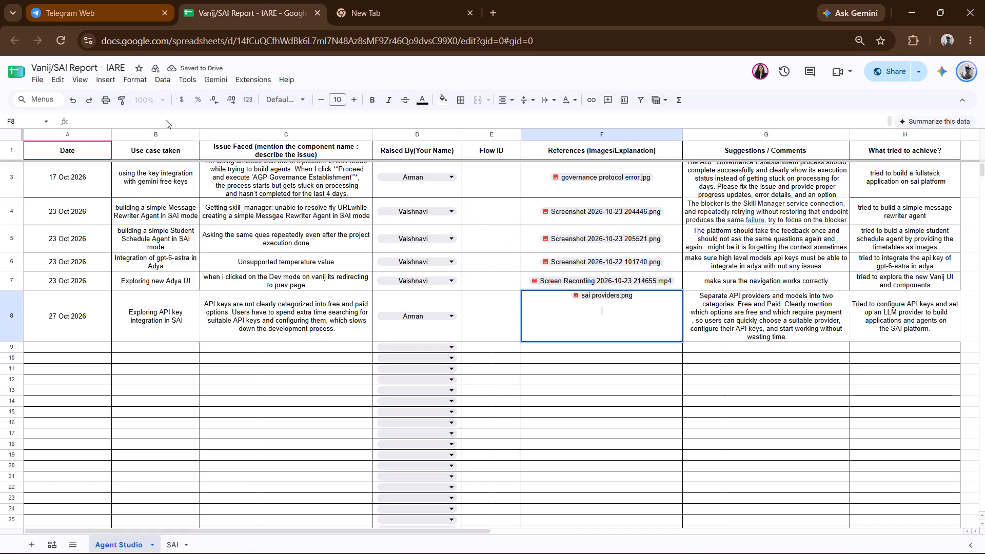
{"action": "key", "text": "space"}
Switch to the Drive window and keep general access for sai providers.png at Anyone with the link, closing its sharing settings.
{"action": "key", "text": "alt+Tab"}
{"action": "key", "text": "alt+Tab"}
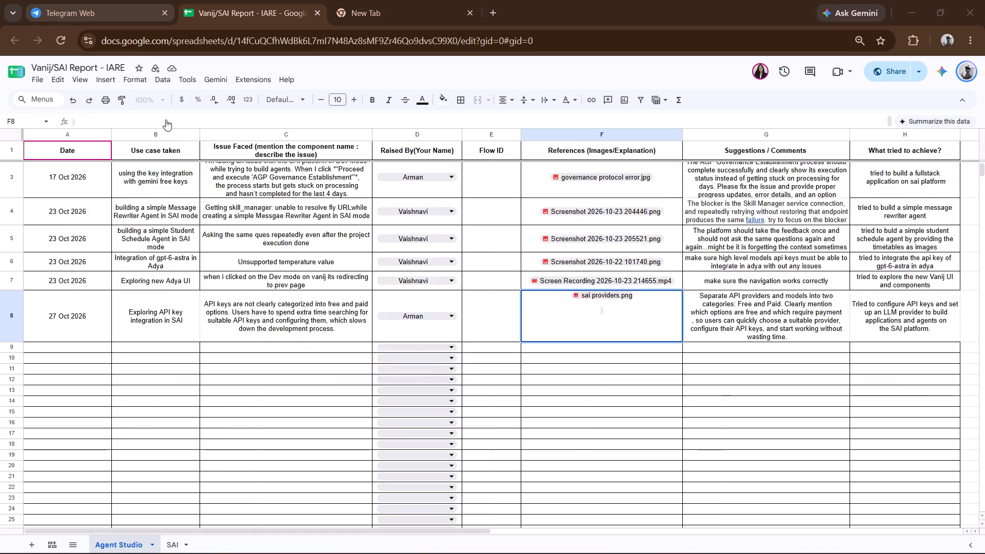
{"action": "left_click", "coordinate": [547, 12]}
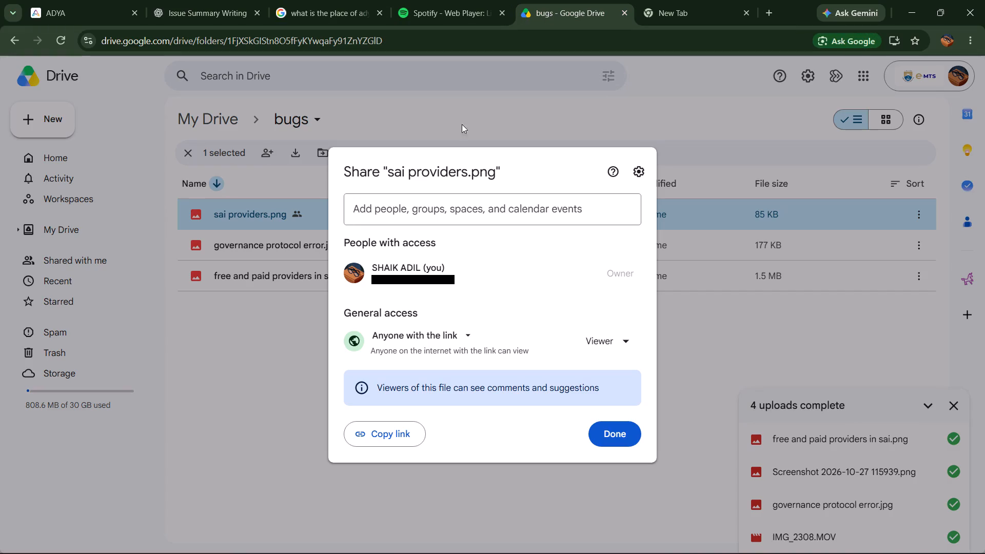
{"action": "left_click", "coordinate": [424, 341]}
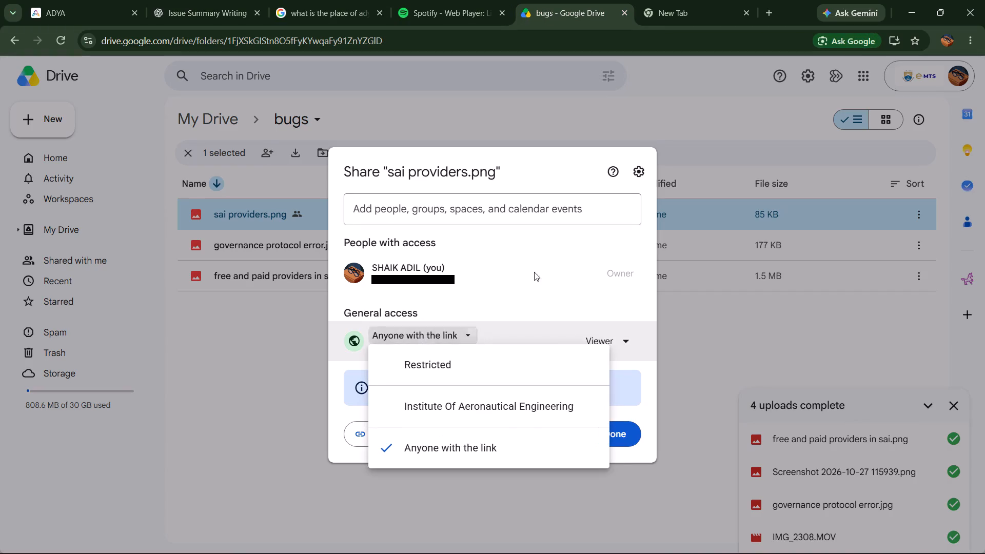
{"action": "left_click", "coordinate": [482, 447]}
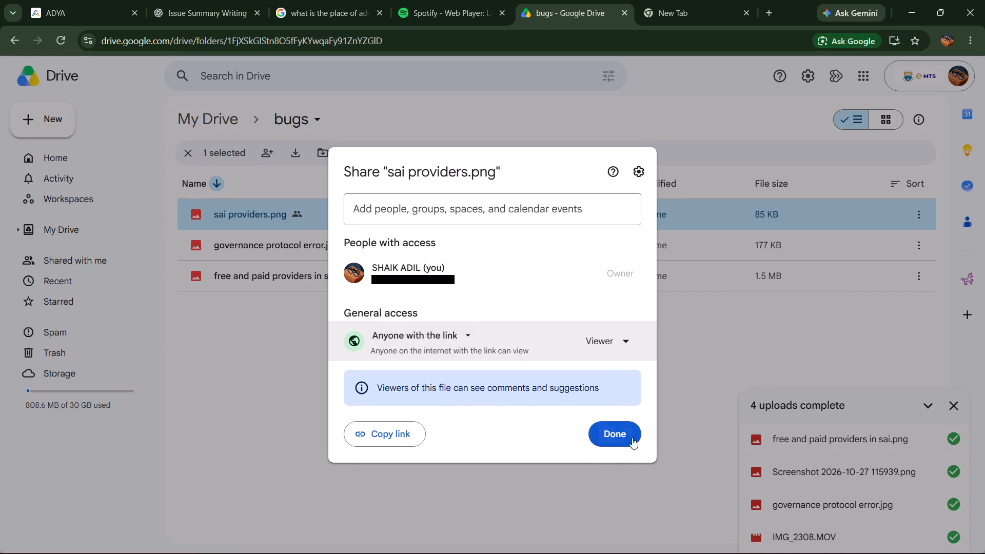
{"action": "left_click", "coordinate": [624, 443]}
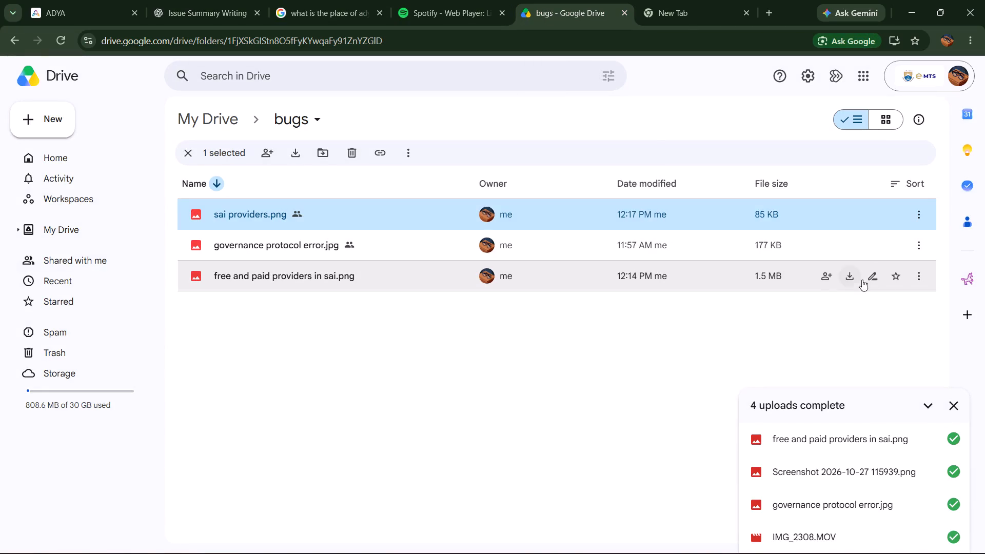
Share "free and paid providers in sai.png" with Anyone with the link and copy its link.
{"action": "left_click", "coordinate": [920, 275]}
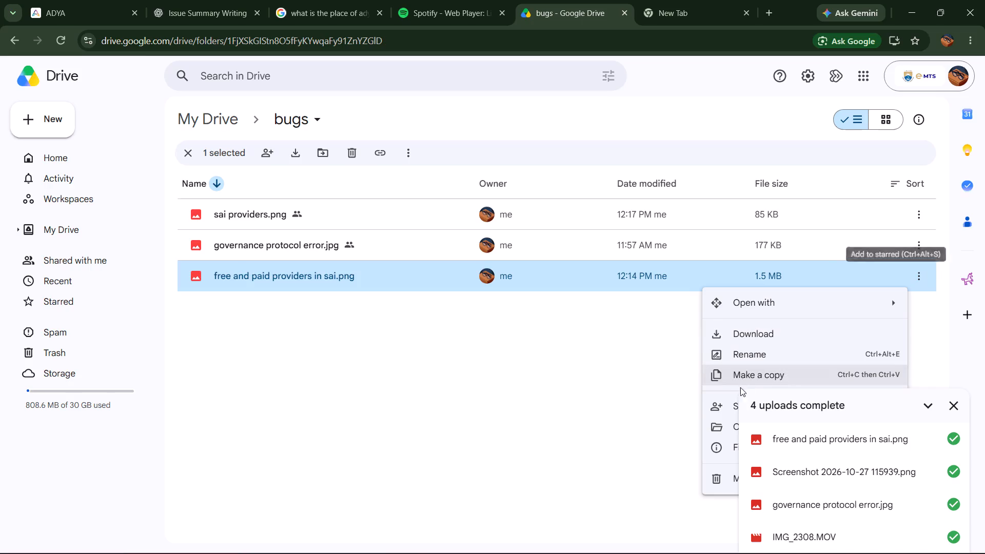
{"action": "left_click", "coordinate": [723, 402]}
{"action": "left_click", "coordinate": [655, 408]}
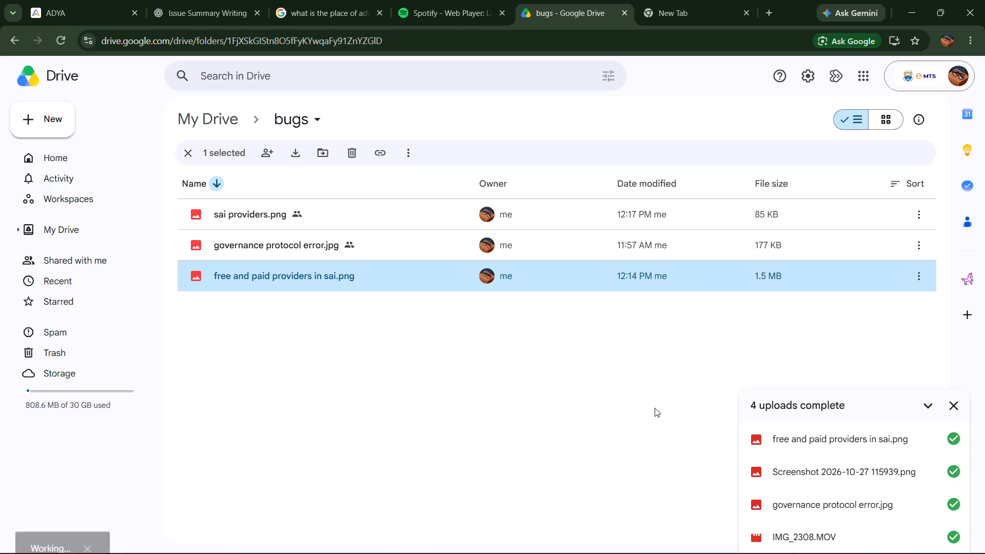
{"action": "left_click", "coordinate": [397, 362]}
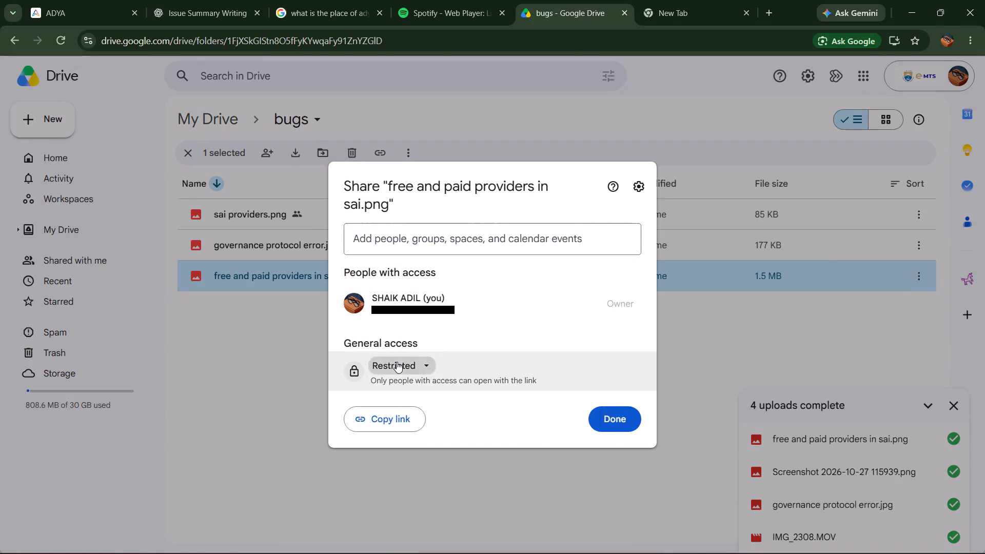
{"action": "left_click", "coordinate": [396, 480]}
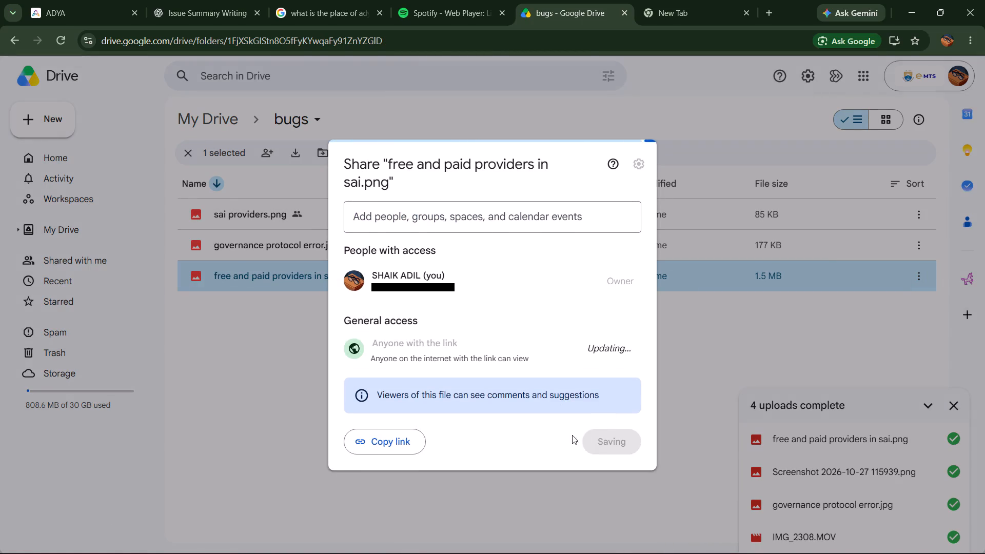
{"action": "left_click", "coordinate": [367, 449]}
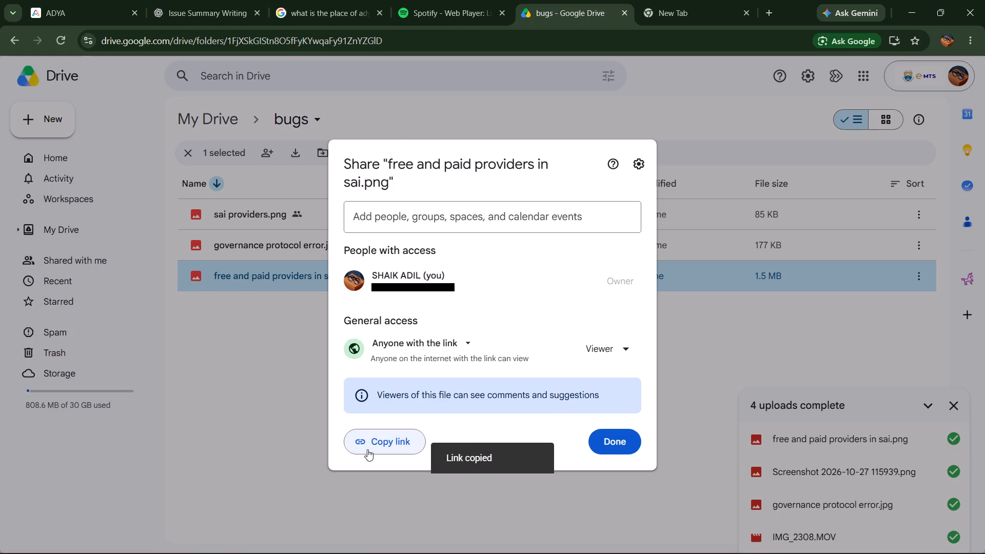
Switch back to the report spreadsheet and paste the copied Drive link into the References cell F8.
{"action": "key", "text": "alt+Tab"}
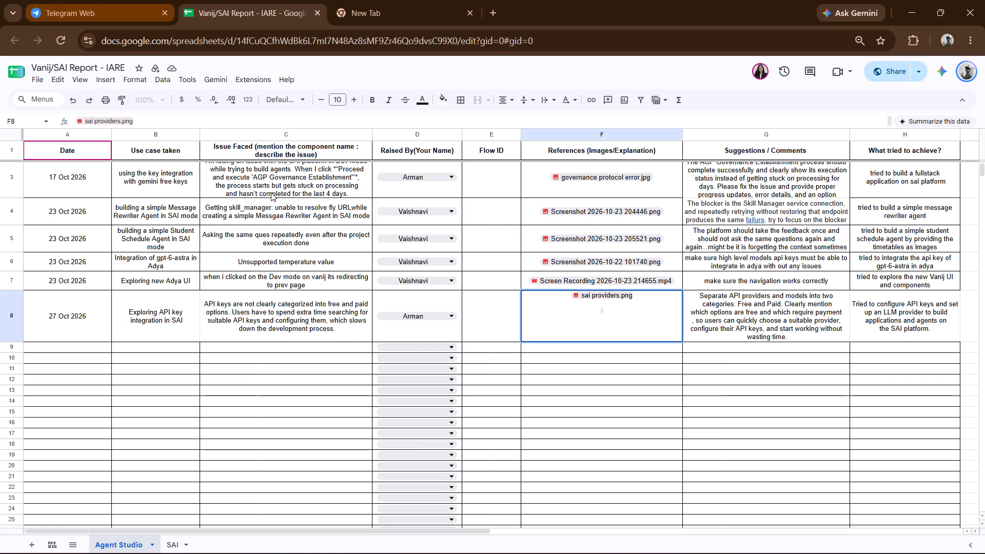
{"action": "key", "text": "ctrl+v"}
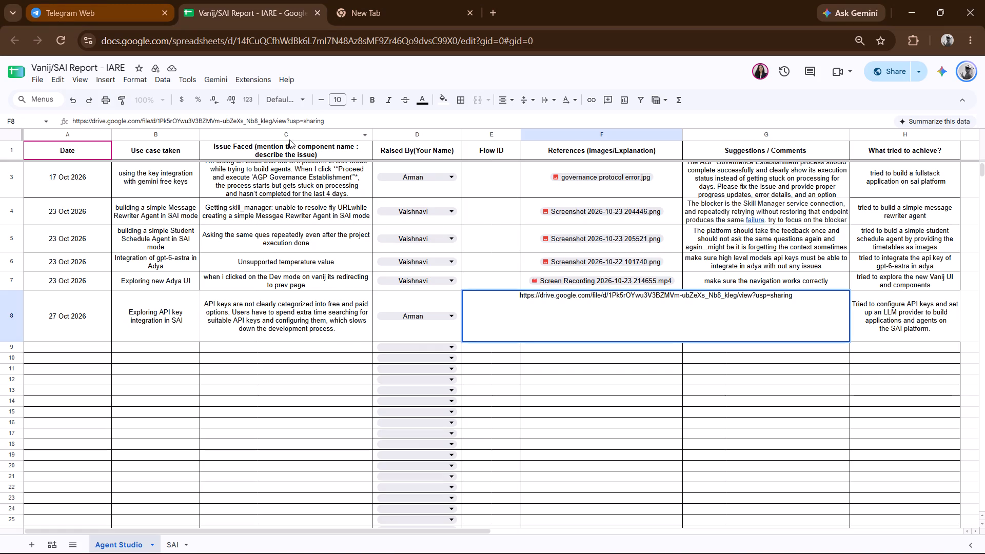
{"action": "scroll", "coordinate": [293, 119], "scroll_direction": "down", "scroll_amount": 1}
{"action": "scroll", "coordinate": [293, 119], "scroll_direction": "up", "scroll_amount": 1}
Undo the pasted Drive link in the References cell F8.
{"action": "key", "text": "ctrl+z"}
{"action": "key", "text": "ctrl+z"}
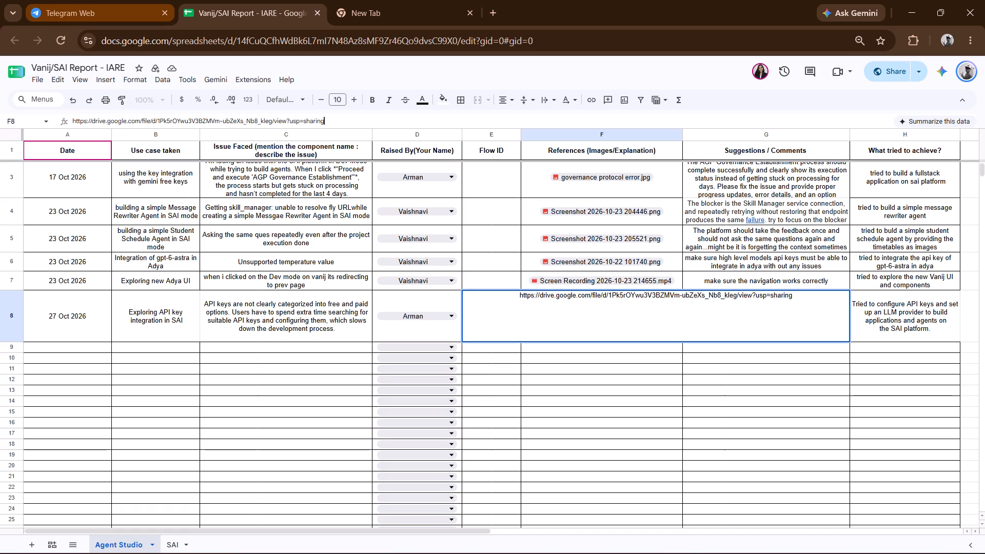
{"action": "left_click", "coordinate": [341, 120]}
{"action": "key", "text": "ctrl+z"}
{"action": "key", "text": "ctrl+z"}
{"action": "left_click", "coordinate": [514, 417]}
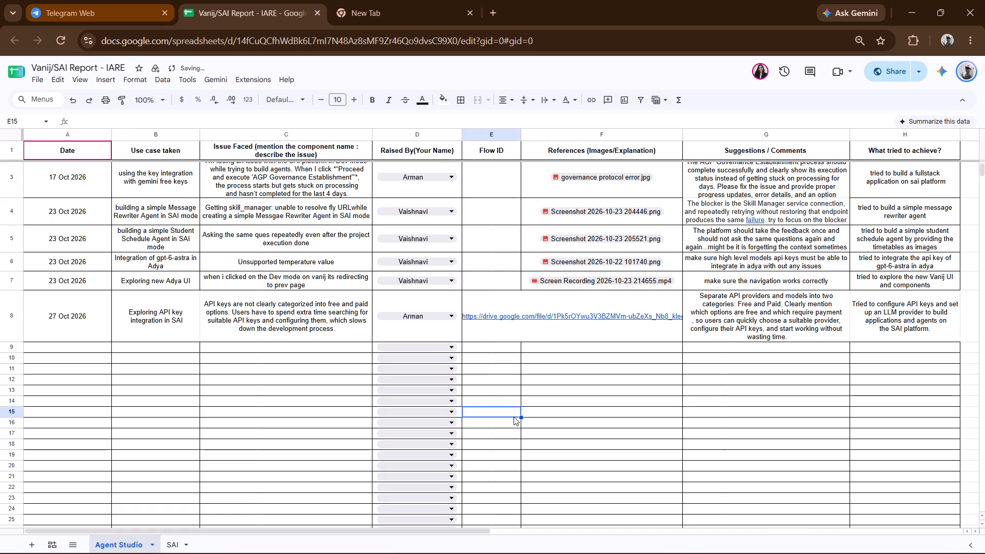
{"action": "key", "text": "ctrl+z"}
Undo one more earlier change to the sai providers.png reference in cell F8.
{"action": "left_click", "coordinate": [703, 361]}
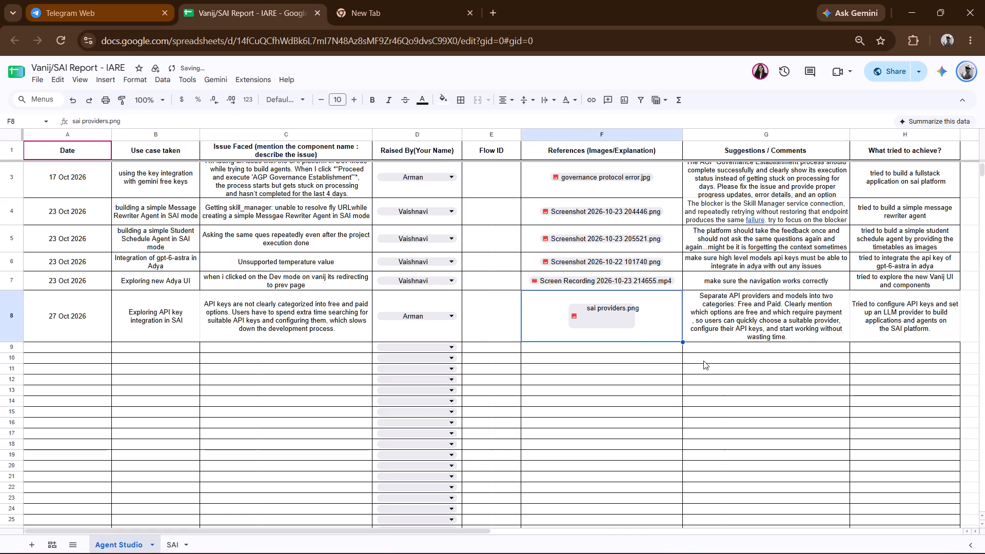
{"action": "left_click", "coordinate": [621, 323]}
{"action": "key", "text": "ctrl+z"}
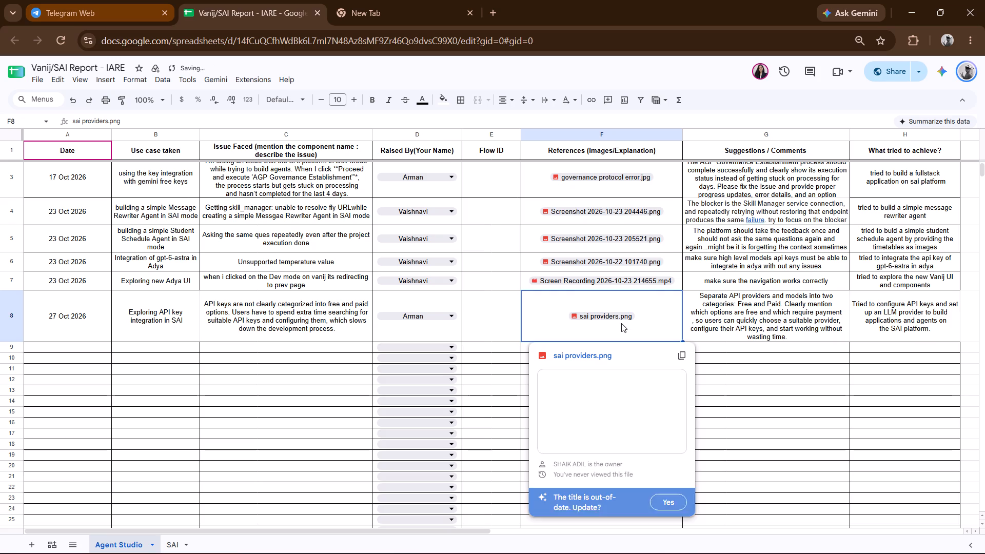
{"action": "left_click", "coordinate": [664, 324]}
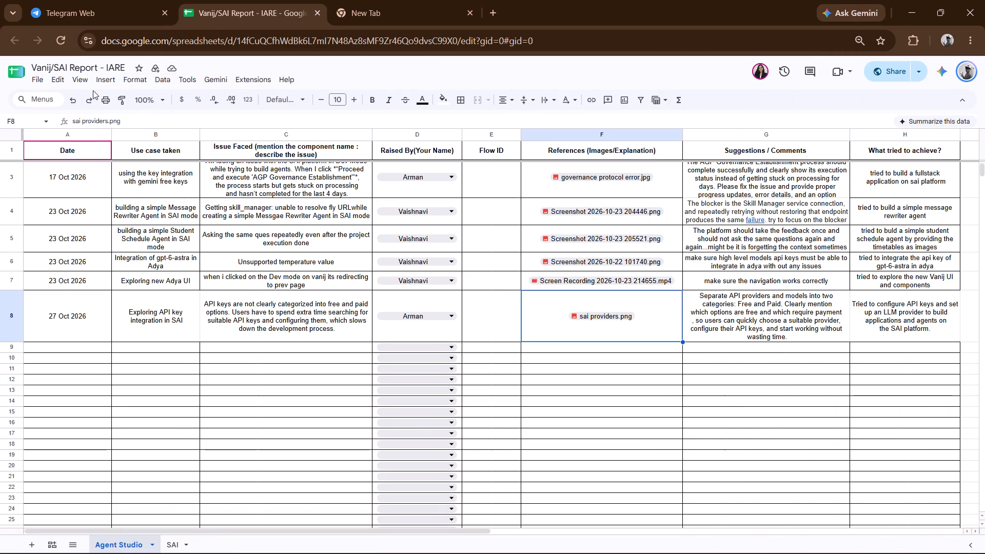
Insert the copied Drive link as a link on the sai providers.png reference in cell F8 and commit the cell.
{"action": "left_click", "coordinate": [104, 80]}
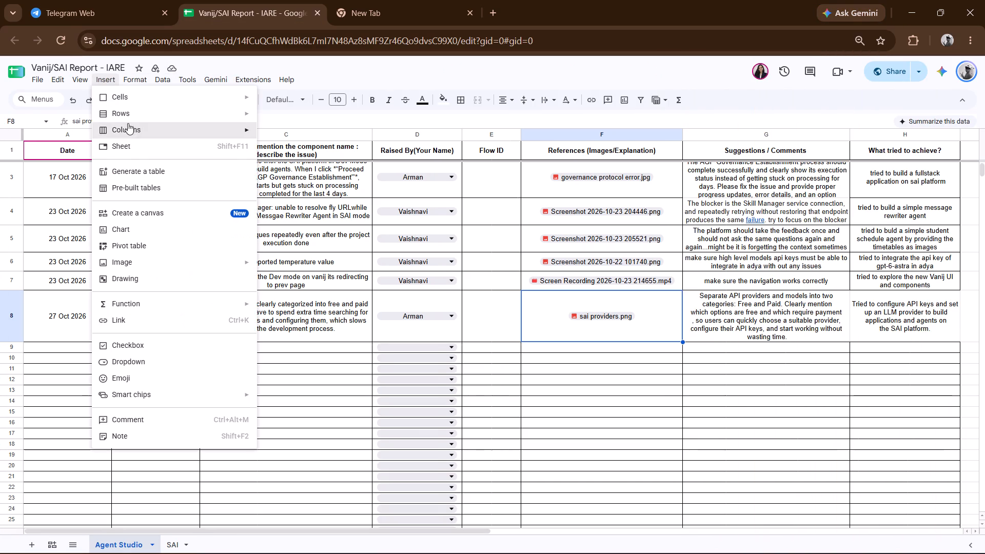
{"action": "left_click", "coordinate": [109, 314]}
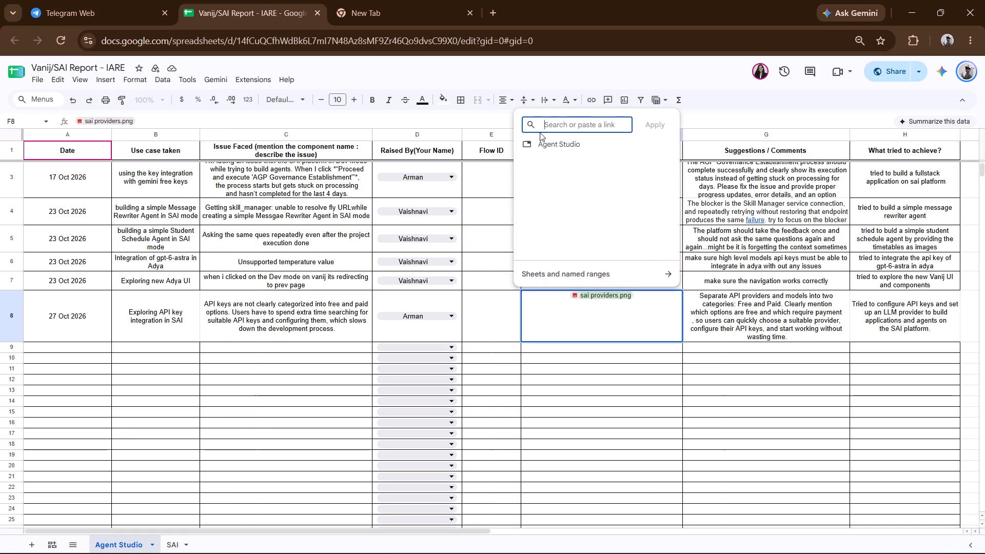
{"action": "key", "text": "ctrl+v"}
{"action": "key", "text": "Return"}
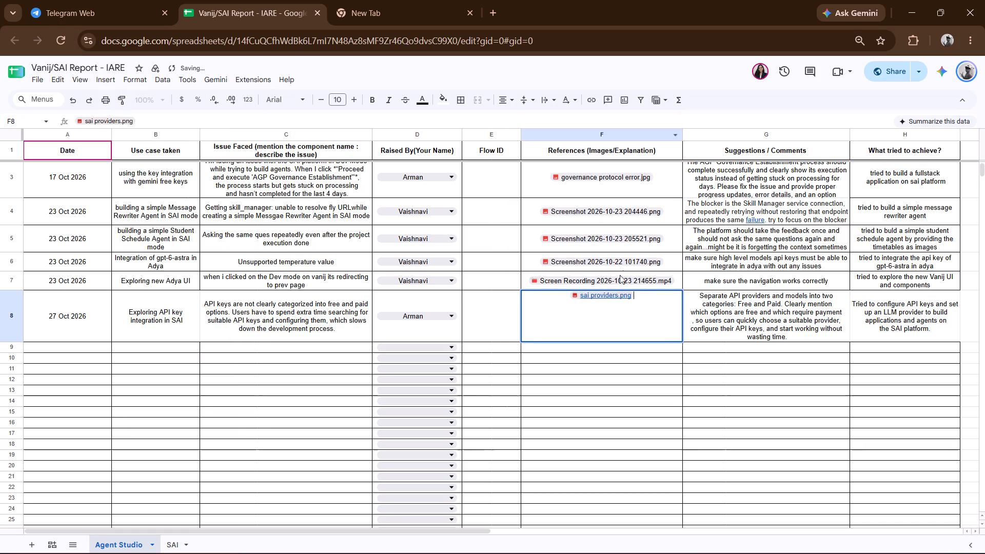
{"action": "left_click", "coordinate": [607, 291]}
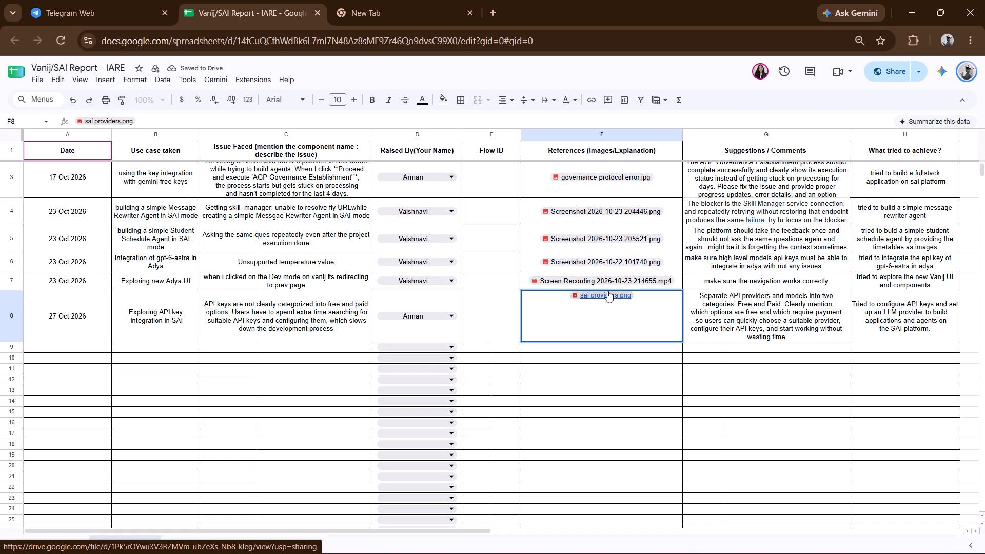
{"action": "left_click", "coordinate": [607, 291]}
{"action": "left_click", "coordinate": [607, 291]}
{"action": "left_click", "coordinate": [507, 424]}
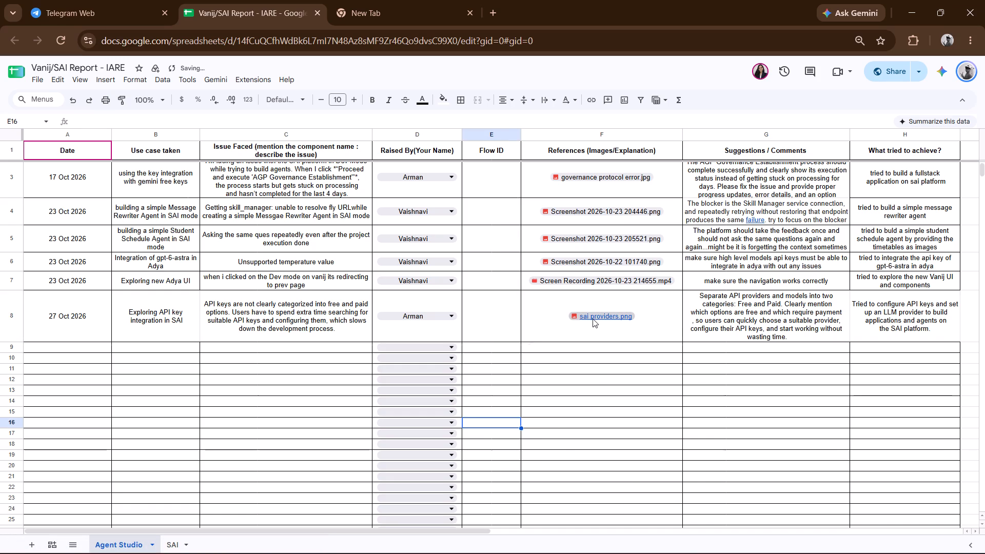
Check the file preview of the linked sai providers.png reference in F8, reselect the cell and view its insert options.
{"action": "left_click", "coordinate": [593, 319]}
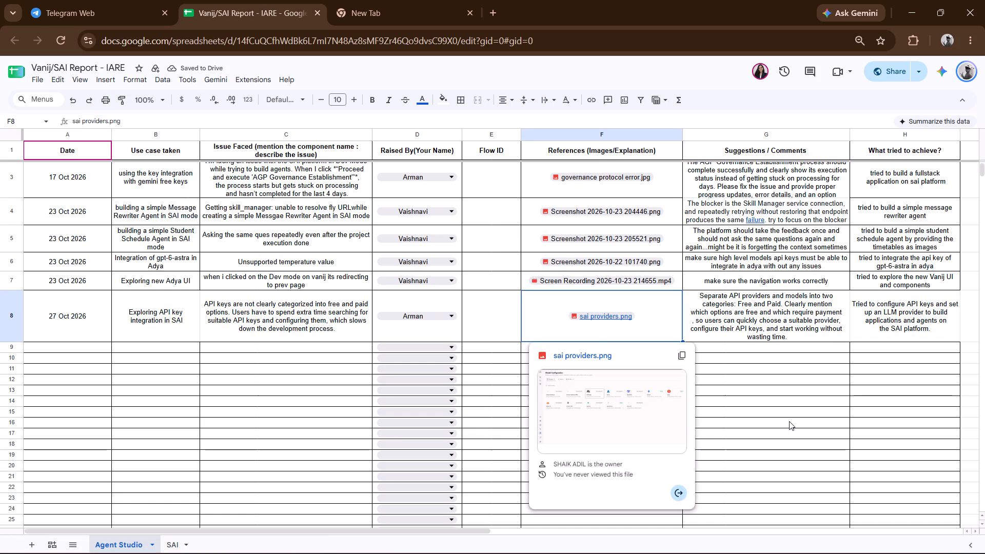
{"action": "left_click", "coordinate": [789, 421]}
{"action": "left_click", "coordinate": [631, 313]}
{"action": "left_click", "coordinate": [649, 304]}
{"action": "left_click", "coordinate": [108, 83]}
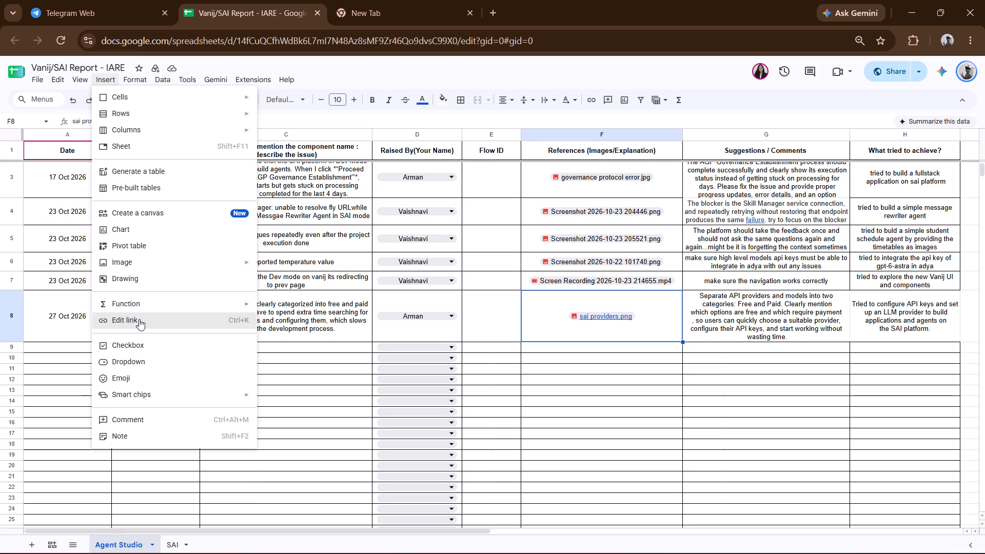
Switch to Google Drive, leave the share dialog and create a folder named "sai providers modification interface" inside bugs.
{"action": "key", "text": "alt+Tab"}
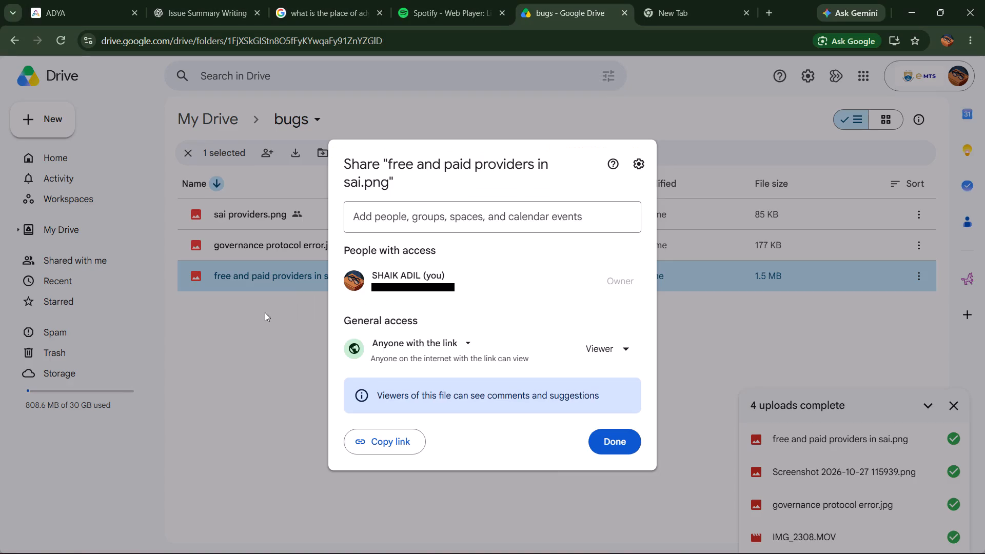
{"action": "left_click", "coordinate": [798, 347]}
{"action": "left_click", "coordinate": [61, 121]}
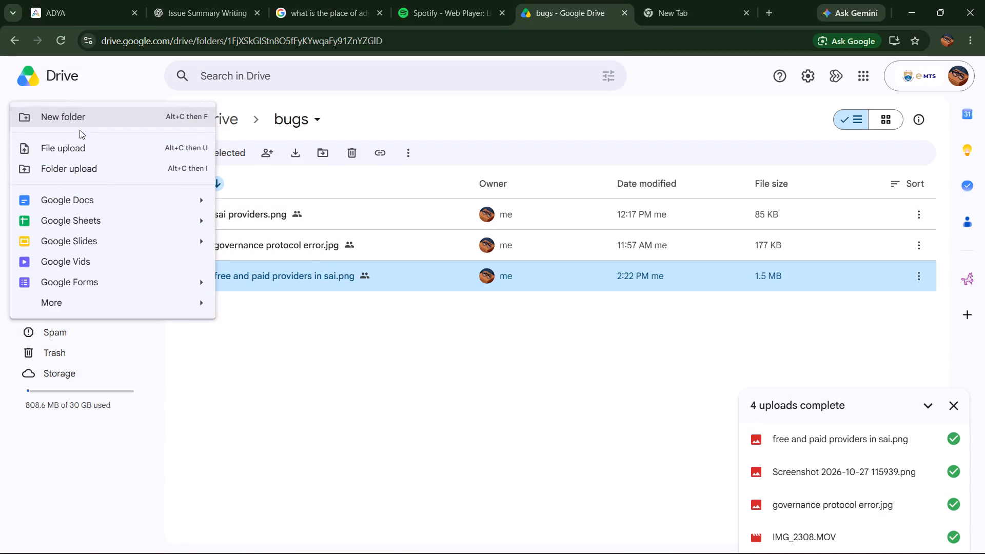
{"action": "left_click", "coordinate": [95, 122]}
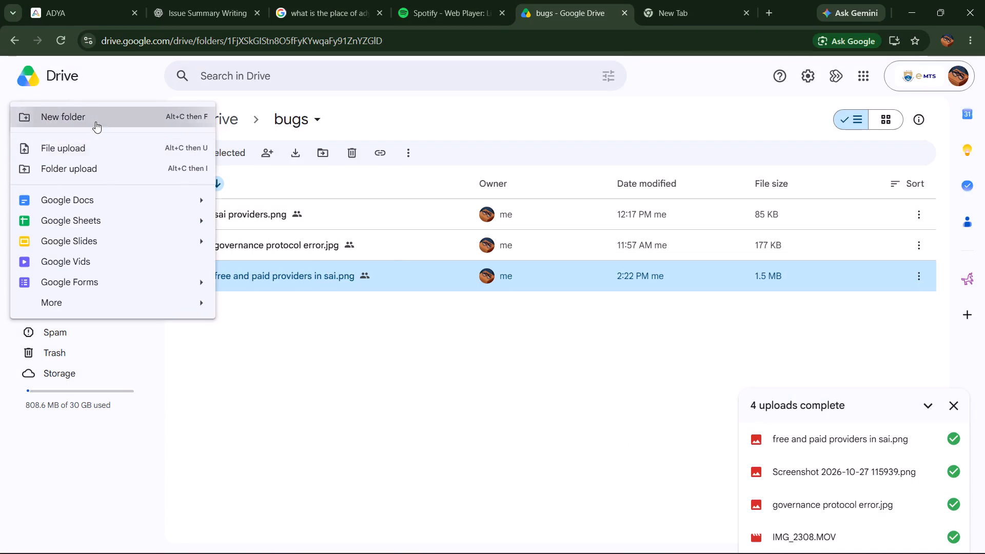
{"action": "key", "text": "BackSpace"}
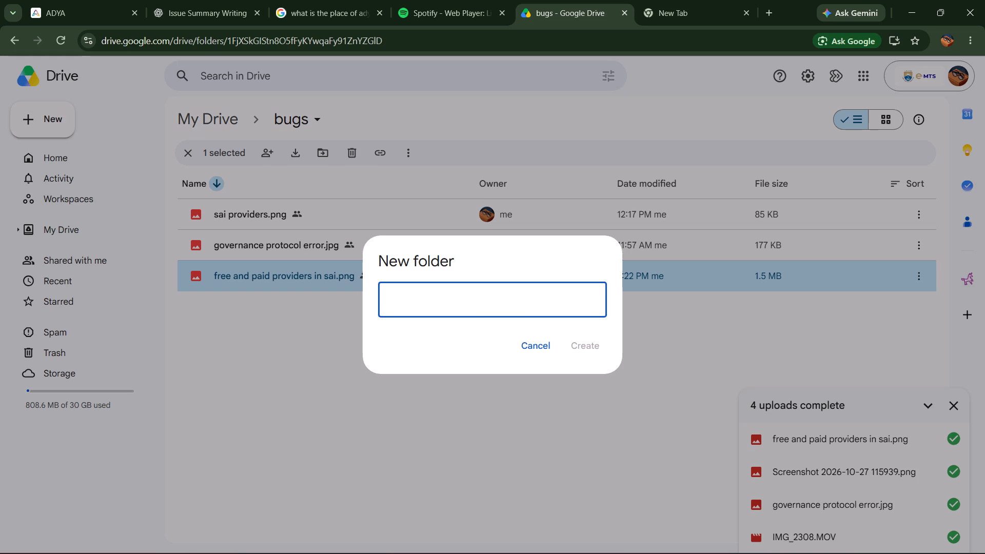
{"action": "type", "text": "sai"}
{"action": "key", "text": "space"}
{"action": "type", "text": "providers mof"}
{"action": "key", "text": "BackSpace"}
{"action": "type", "text": "dification interface"}
{"action": "key", "text": "space"}
{"action": "key", "text": "Return"}
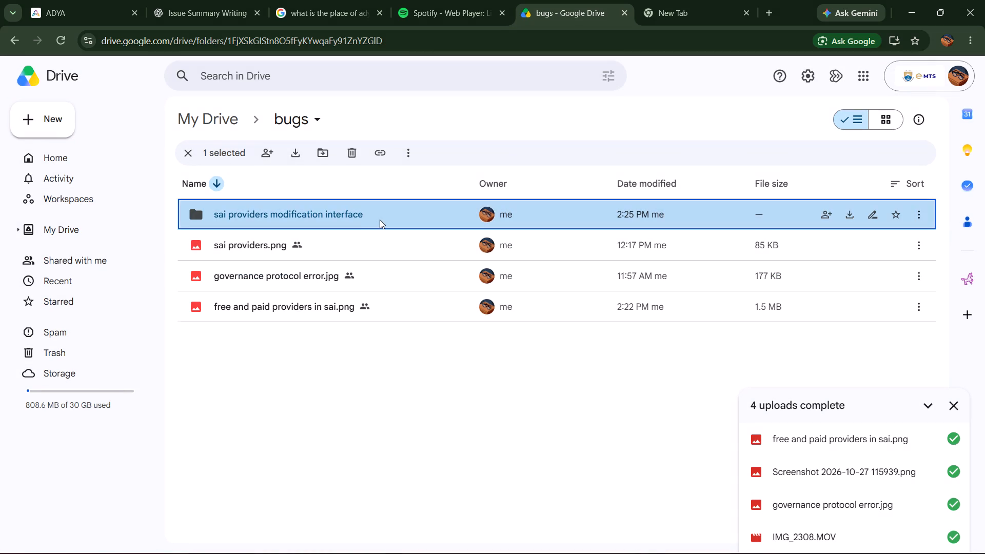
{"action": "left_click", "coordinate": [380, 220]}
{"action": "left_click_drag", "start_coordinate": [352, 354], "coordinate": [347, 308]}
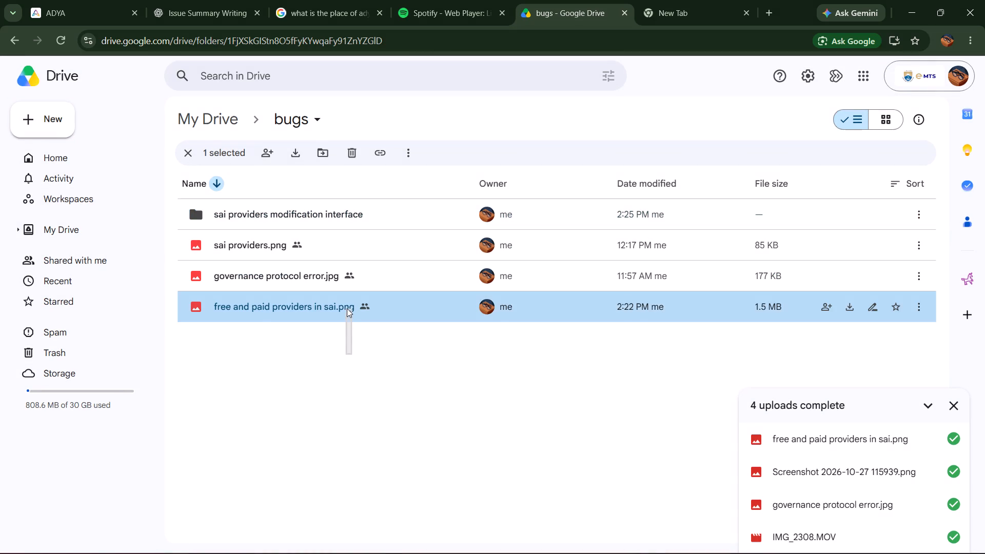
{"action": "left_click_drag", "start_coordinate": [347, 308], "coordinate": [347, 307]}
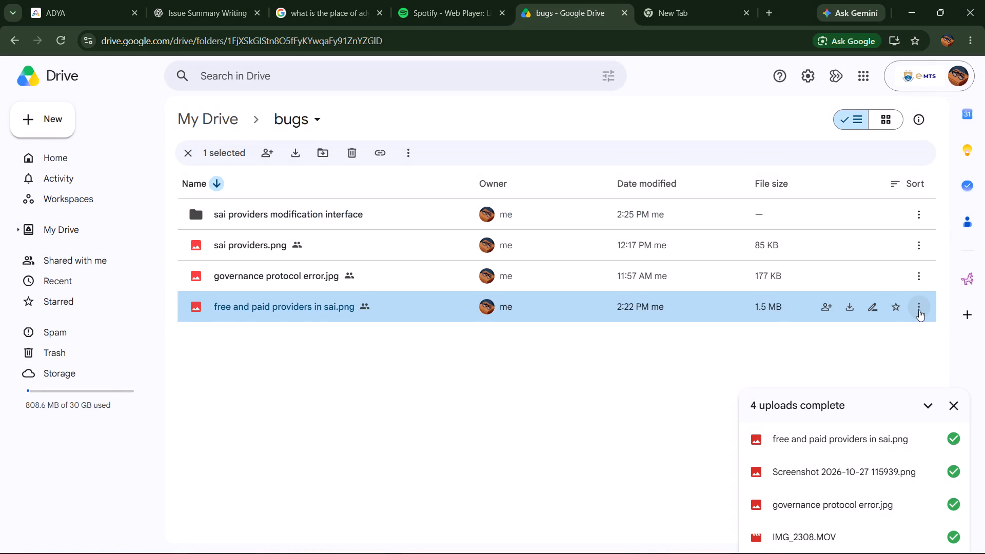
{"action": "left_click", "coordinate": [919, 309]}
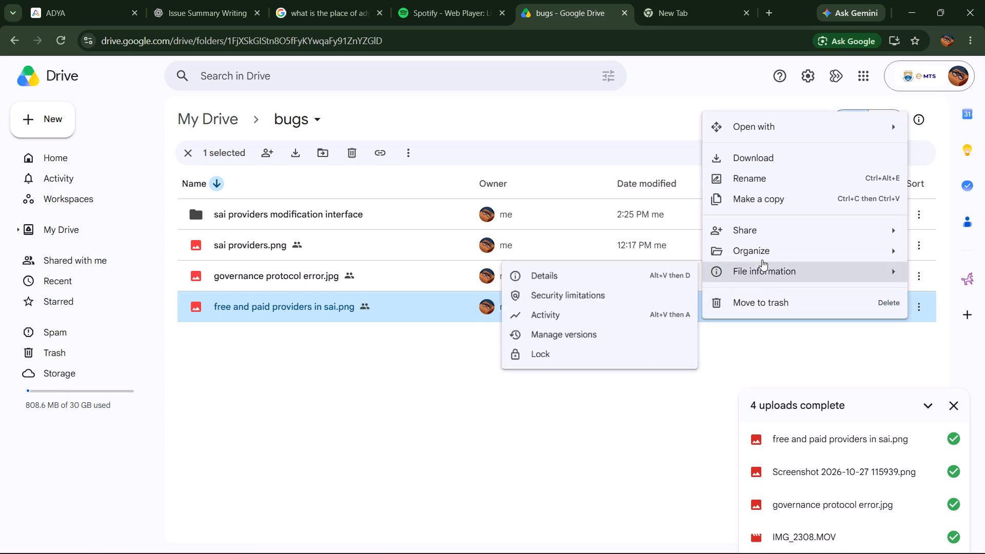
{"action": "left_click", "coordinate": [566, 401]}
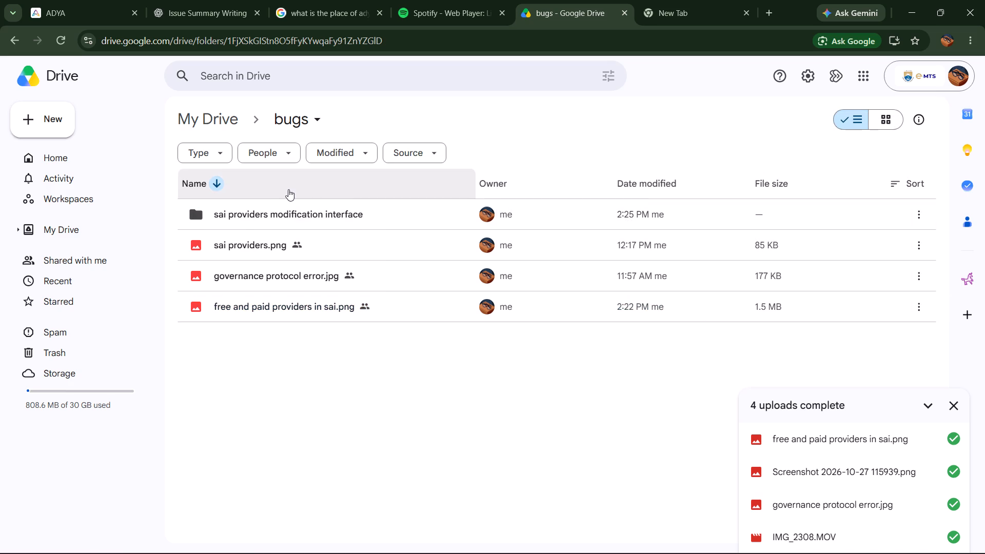
Open the sai providers modification interface folder and upload free and paid providers in sai, governance protocol error and sai provider from sai bugs.
{"action": "double_click", "coordinate": [288, 205]}
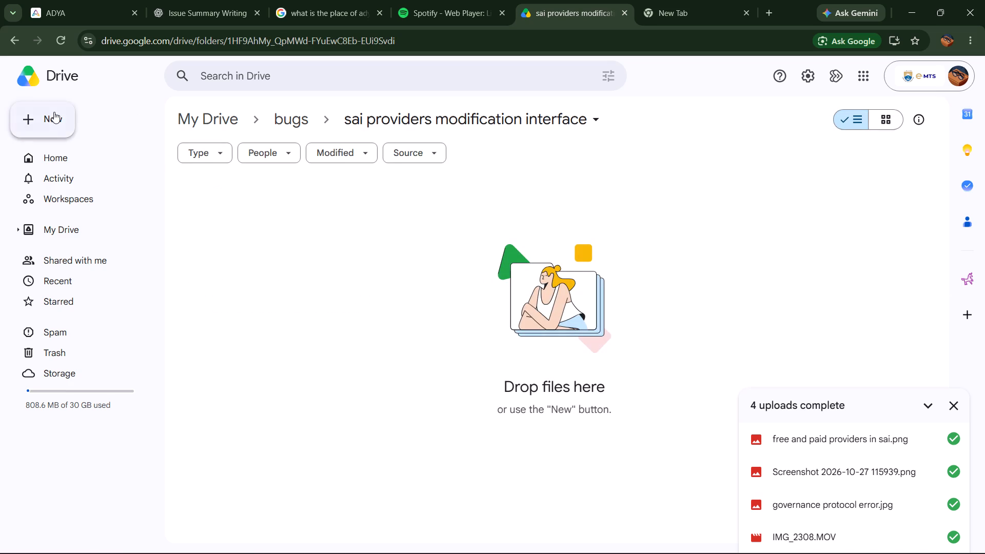
{"action": "left_click", "coordinate": [54, 112]}
{"action": "left_click", "coordinate": [67, 151]}
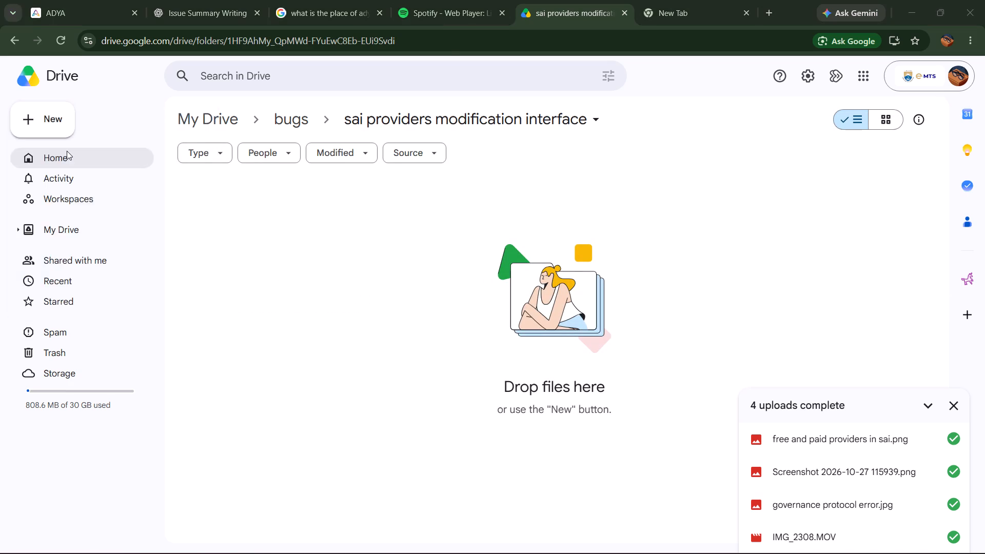
{"action": "left_click_drag", "start_coordinate": [240, 155], "coordinate": [161, 141]}
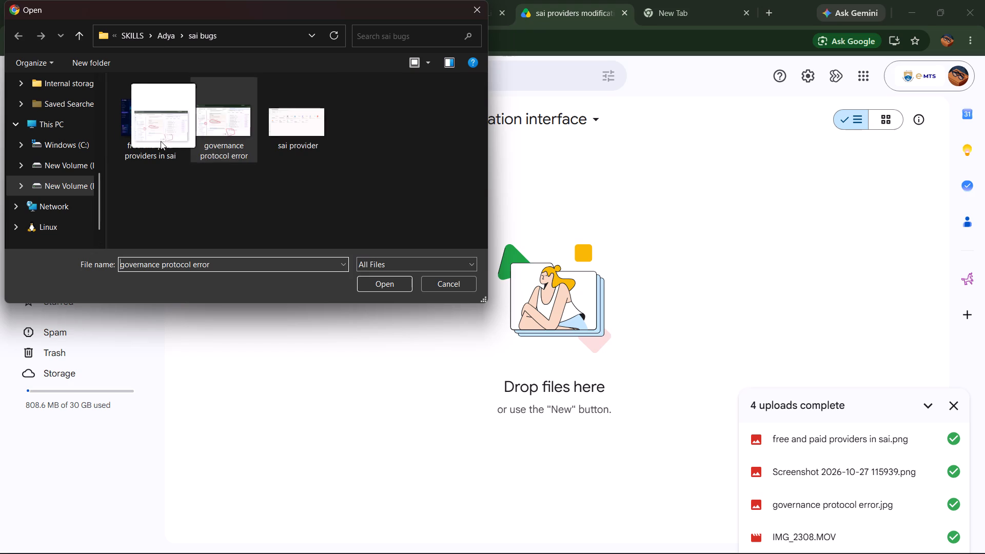
{"action": "left_click_drag", "start_coordinate": [161, 141], "coordinate": [239, 144]}
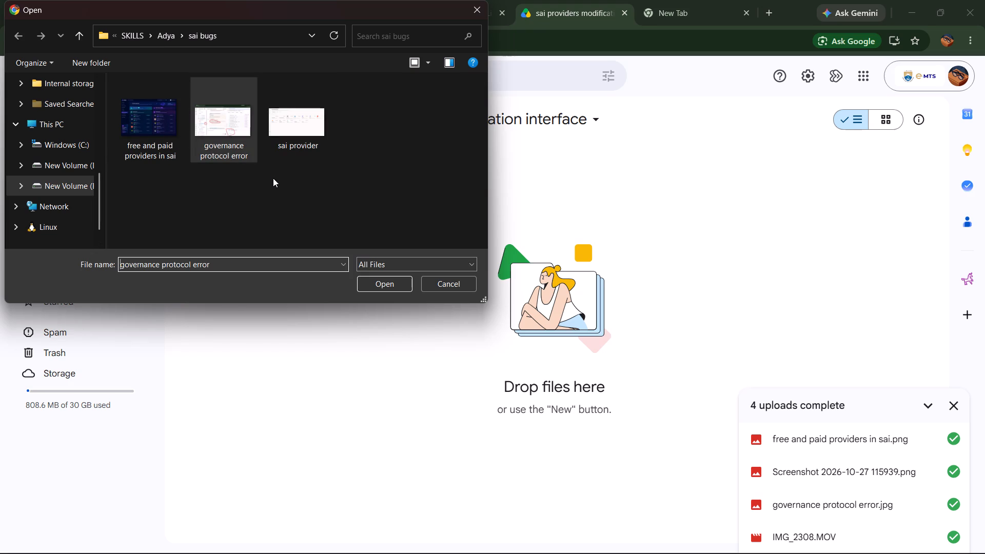
{"action": "left_click", "coordinate": [299, 154]}
{"action": "left_click", "coordinate": [297, 137]}
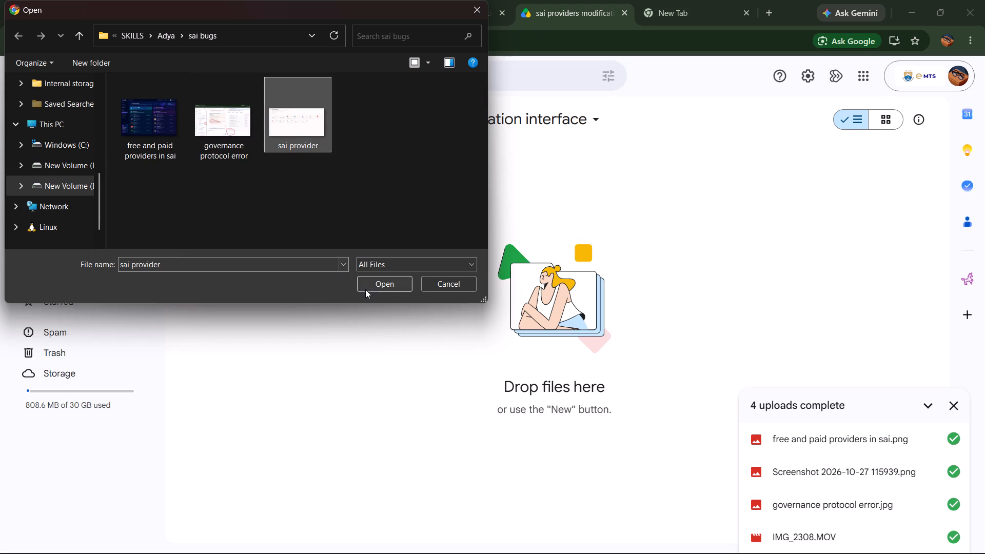
{"action": "left_click_drag", "start_coordinate": [376, 190], "coordinate": [137, 127]}
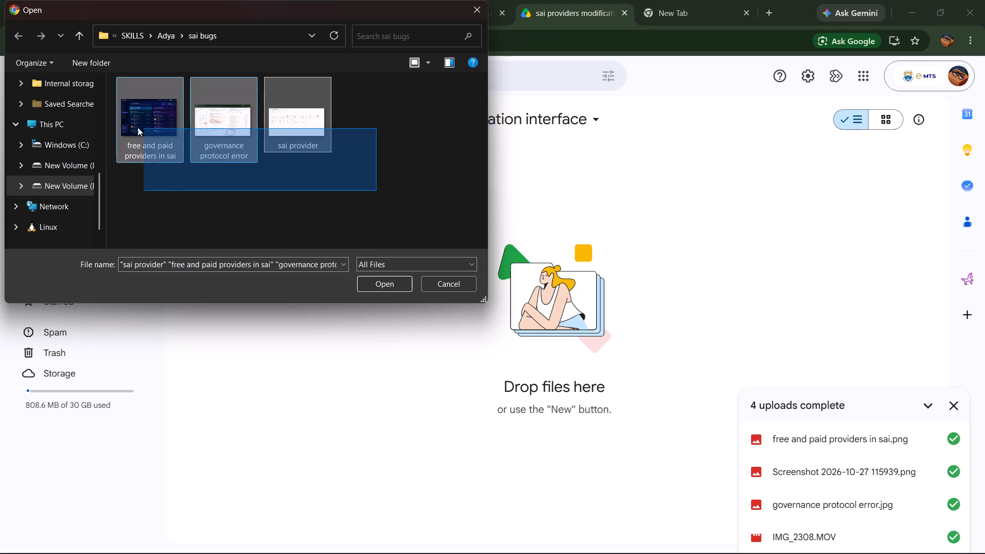
{"action": "left_click_drag", "start_coordinate": [137, 127], "coordinate": [121, 117]}
{"action": "left_click", "coordinate": [369, 283]}
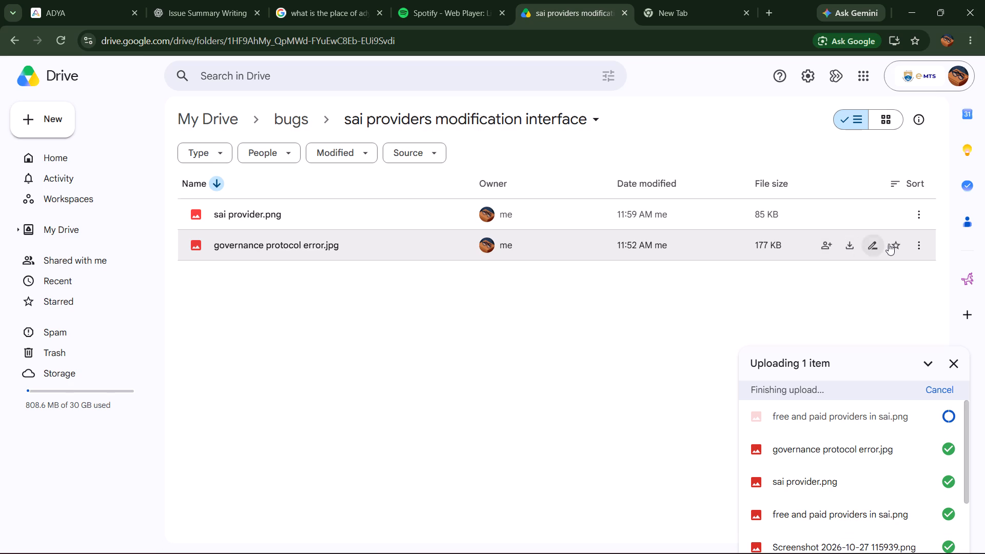
Move governance protocol error.jpg from the sai providers modification interface folder to the trash.
{"action": "left_click", "coordinate": [916, 244]}
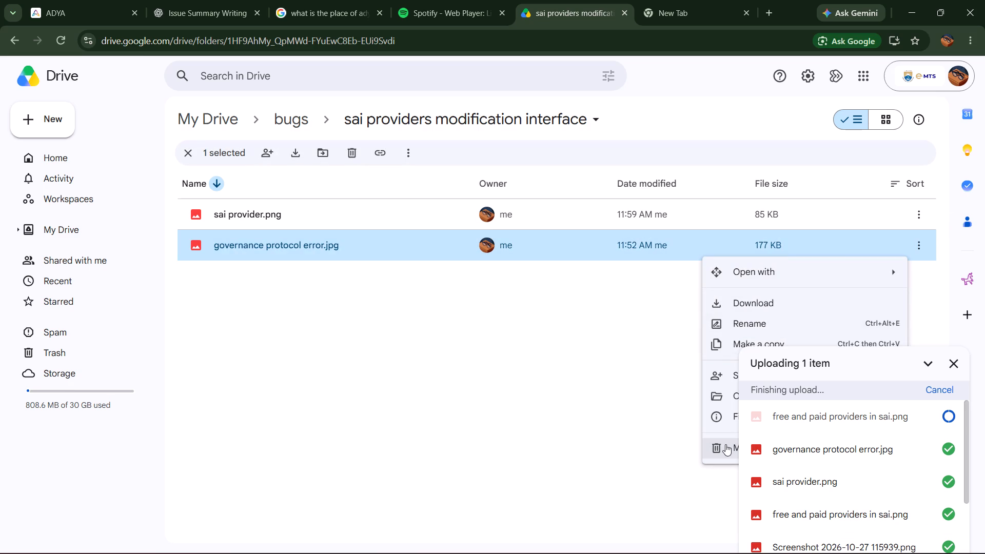
{"action": "left_click", "coordinate": [725, 444]}
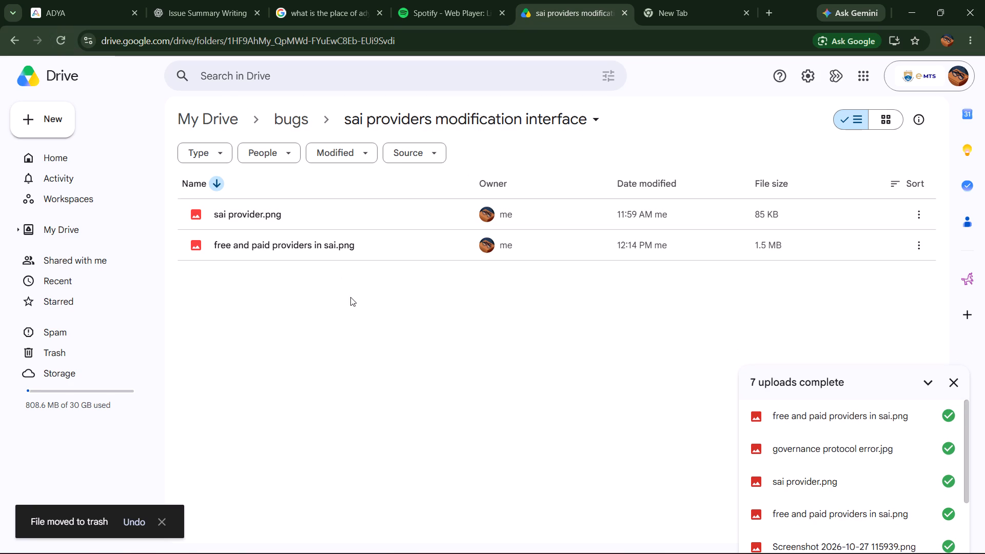
Return to the bugs folder and trash the loose files free and paid providers in sai.png and sai providers.png.
{"action": "left_click", "coordinate": [15, 44]}
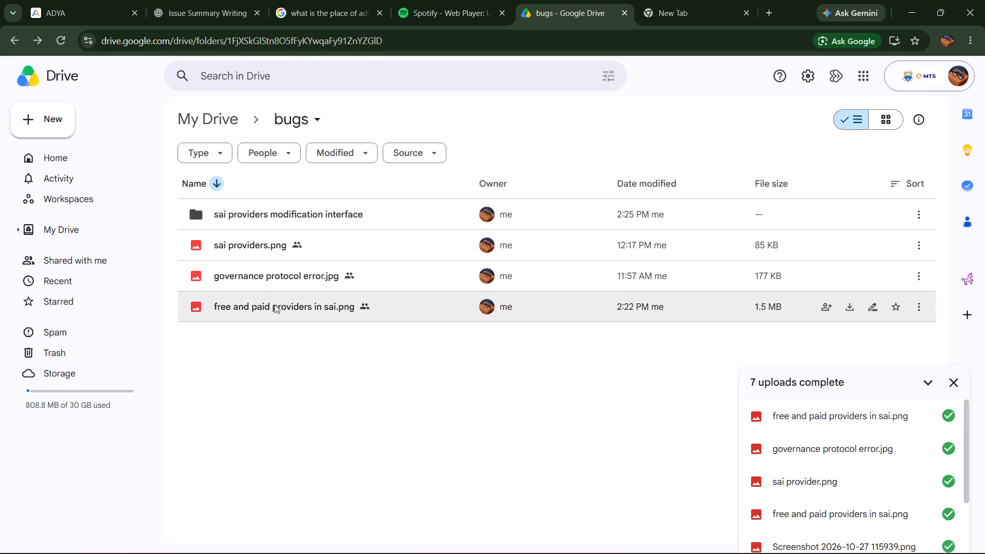
{"action": "left_click", "coordinate": [263, 308]}
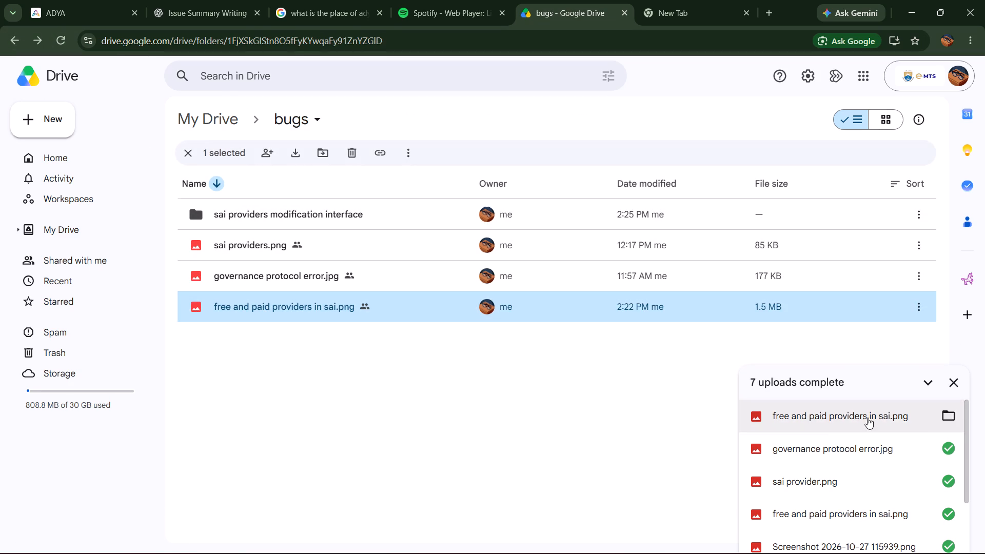
{"action": "left_click", "coordinate": [921, 305]}
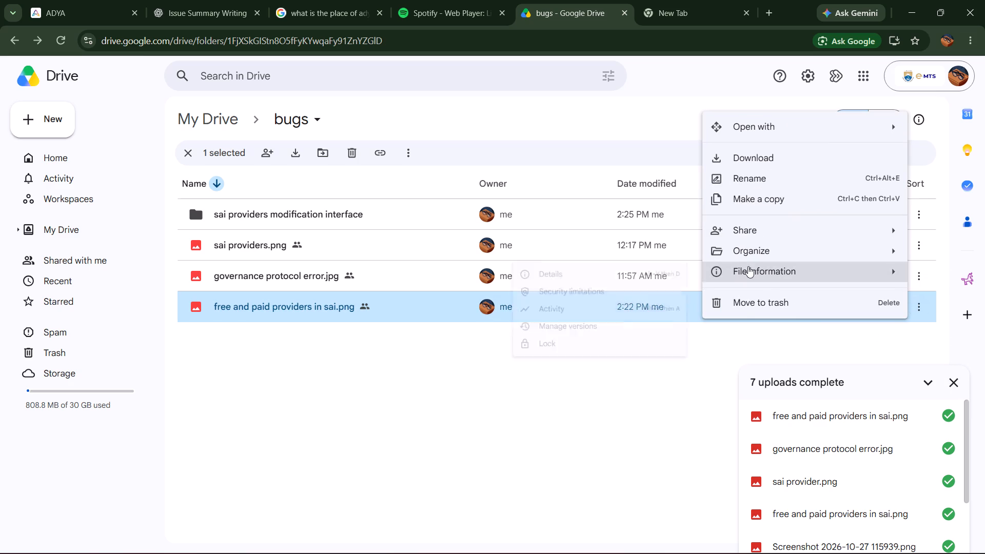
{"action": "left_click", "coordinate": [739, 304]}
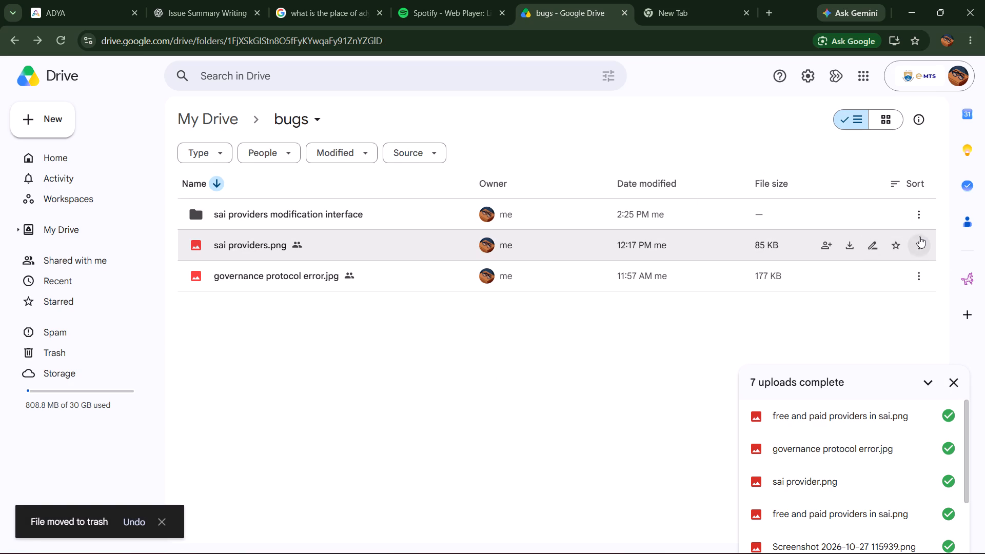
{"action": "left_click", "coordinate": [919, 236]}
{"action": "left_click", "coordinate": [710, 445]}
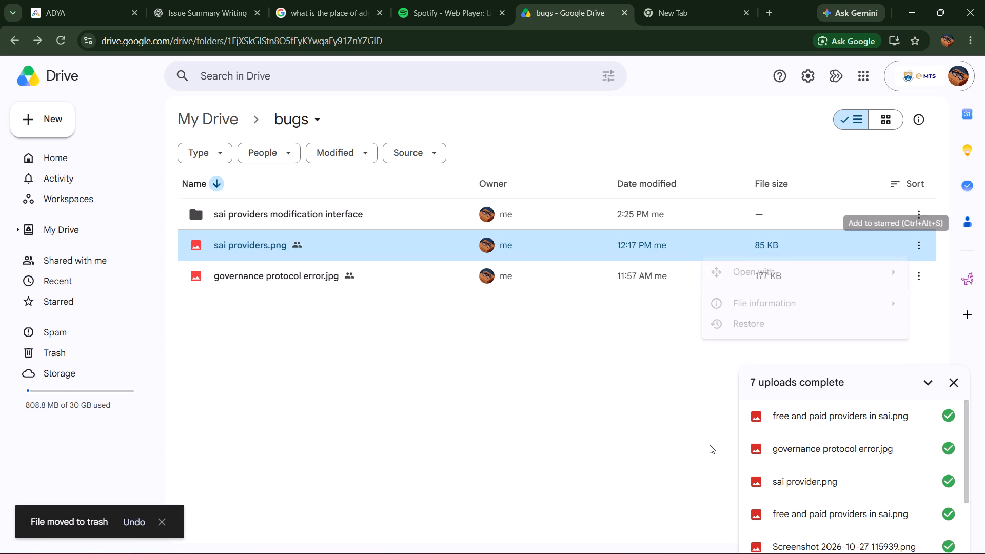
Check the sai providers modification interface folder, set its sharing from bugs to Anyone with the link, and copy its link.
{"action": "double_click", "coordinate": [386, 215]}
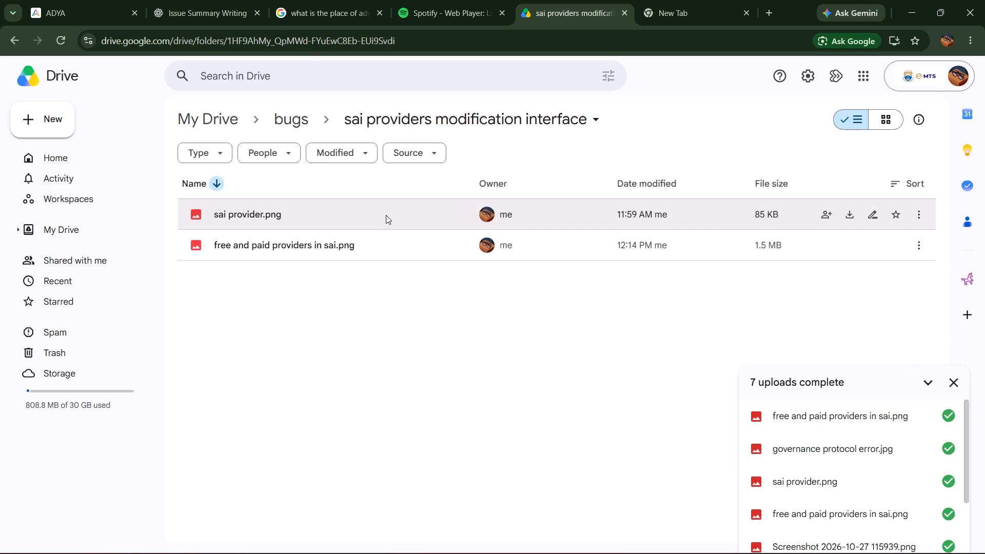
{"action": "left_click", "coordinate": [21, 36]}
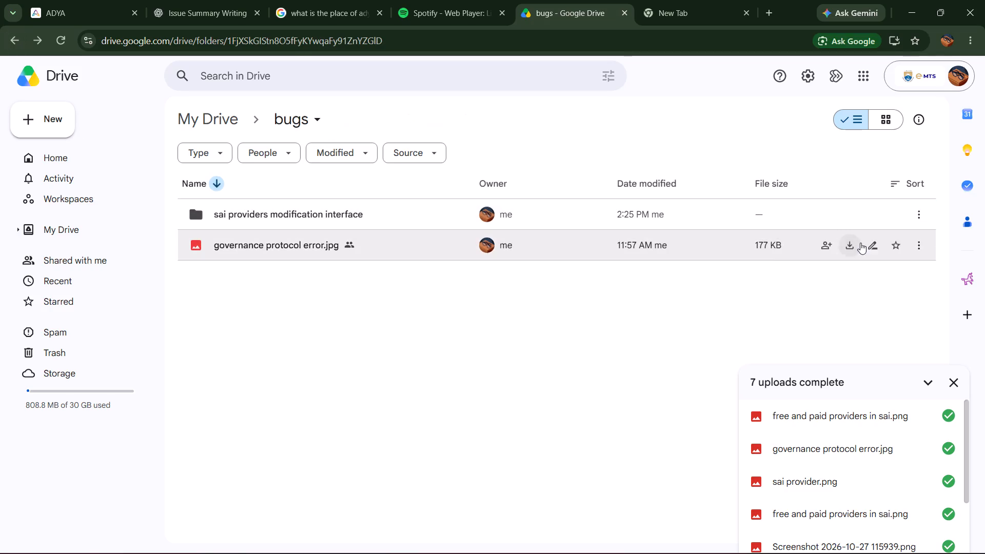
{"action": "left_click", "coordinate": [915, 216]}
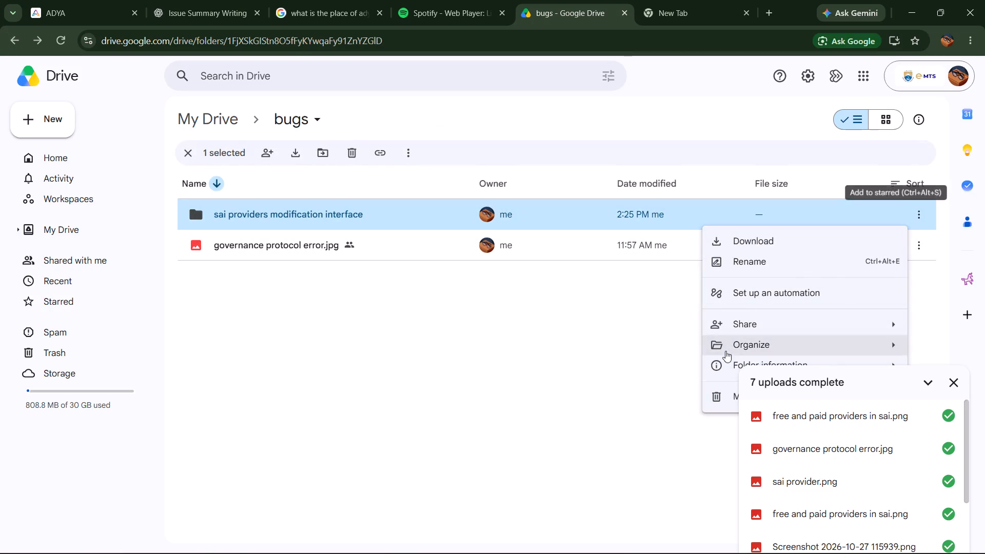
{"action": "left_click", "coordinate": [722, 316]}
{"action": "left_click", "coordinate": [600, 323]}
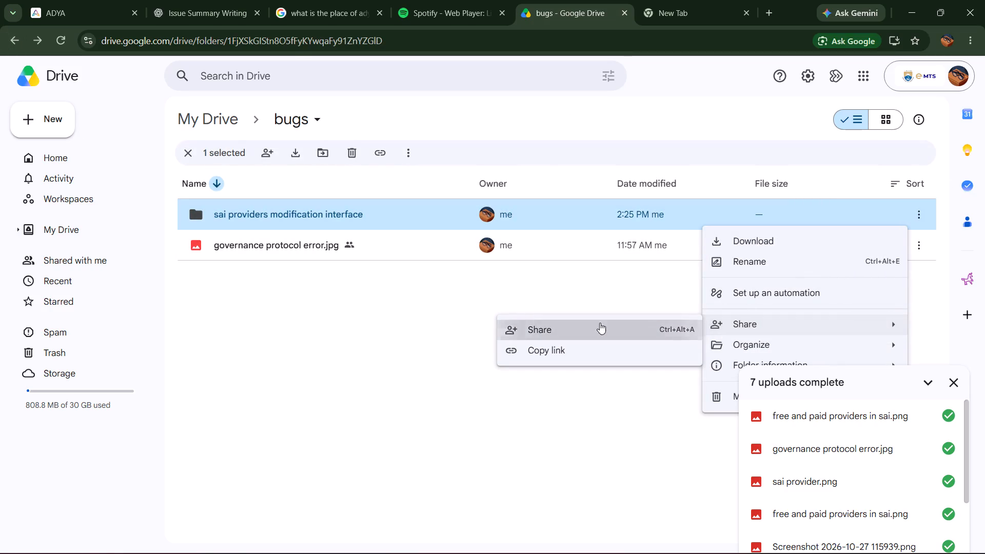
{"action": "left_click", "coordinate": [429, 359]}
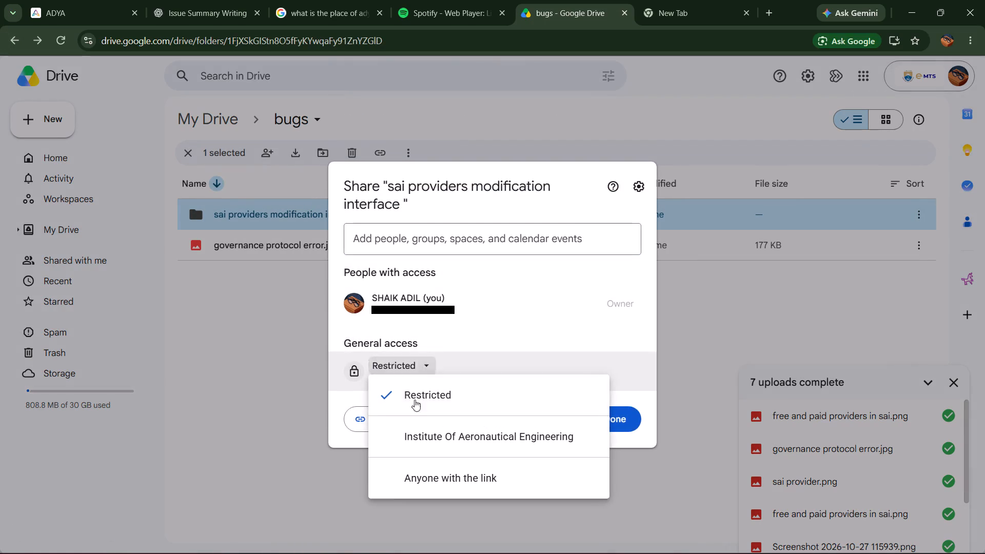
{"action": "left_click", "coordinate": [397, 471]}
{"action": "left_click", "coordinate": [382, 420]}
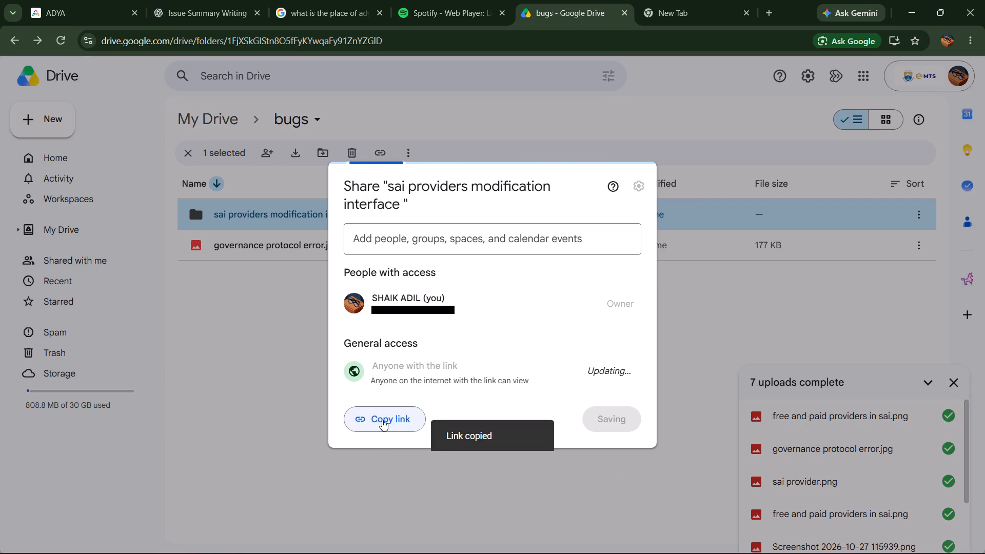
{"action": "left_click", "coordinate": [382, 420]}
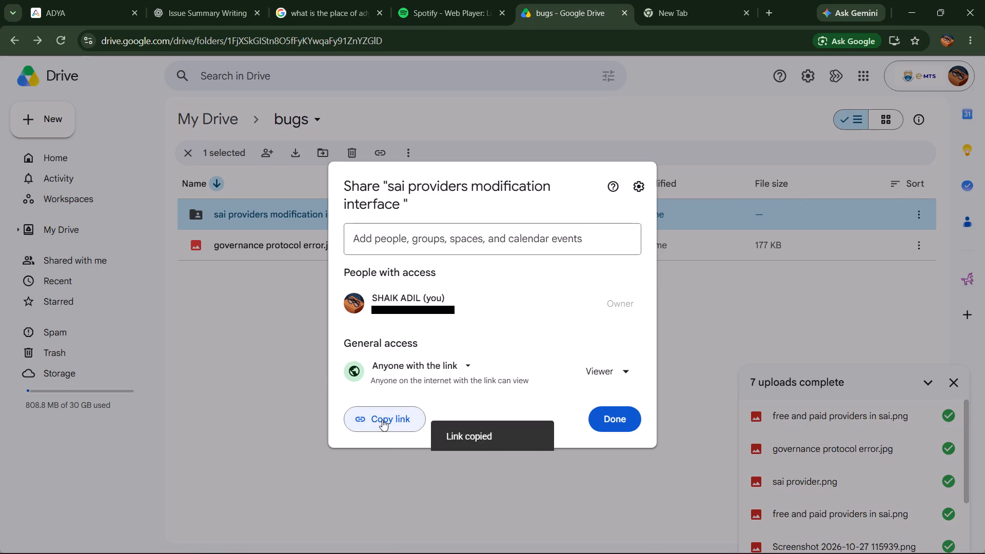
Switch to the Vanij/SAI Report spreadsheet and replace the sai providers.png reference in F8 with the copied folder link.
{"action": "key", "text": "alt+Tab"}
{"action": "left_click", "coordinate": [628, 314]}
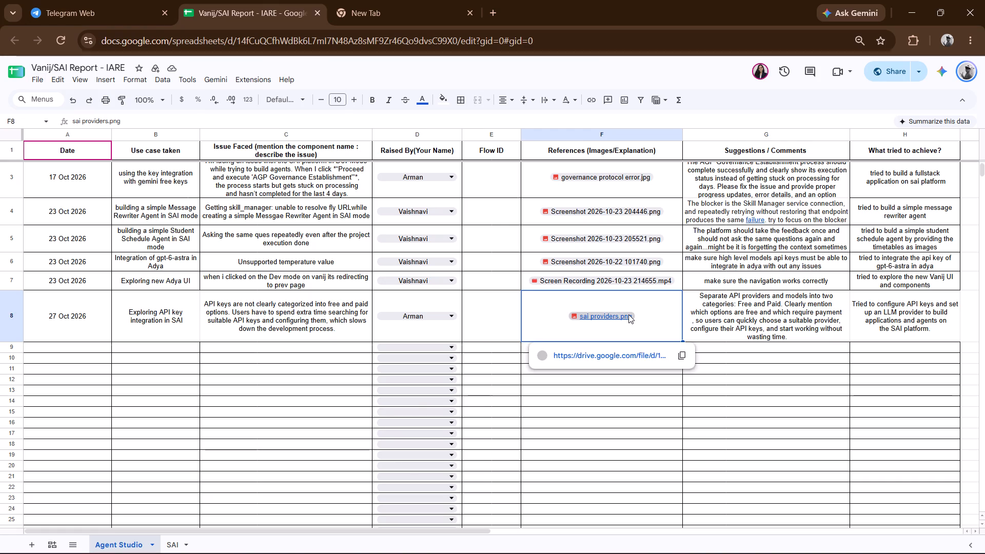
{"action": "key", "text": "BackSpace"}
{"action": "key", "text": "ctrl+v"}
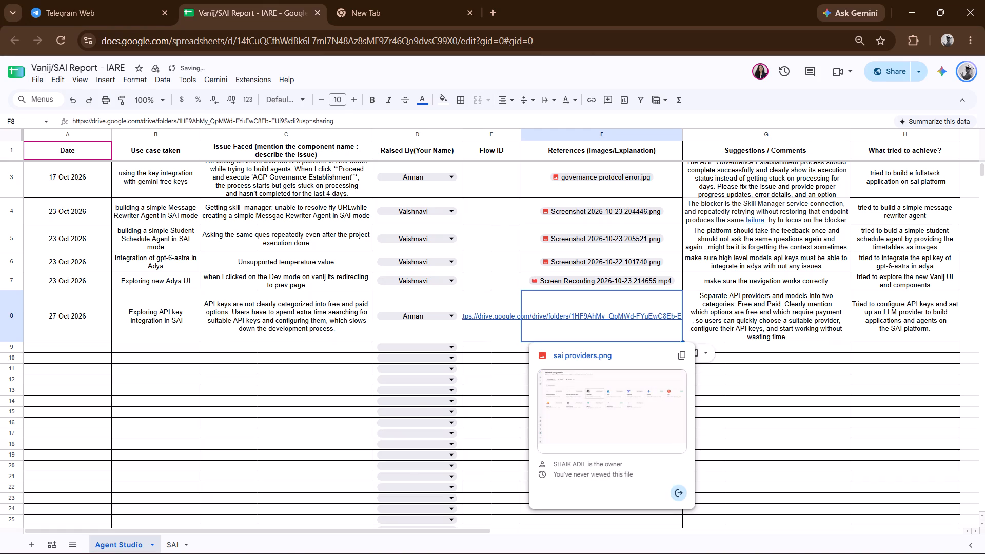
Check the link preview in cell F8, open the linked Drive folder in a new tab and return to the spreadsheet.
{"action": "left_click", "coordinate": [637, 313]}
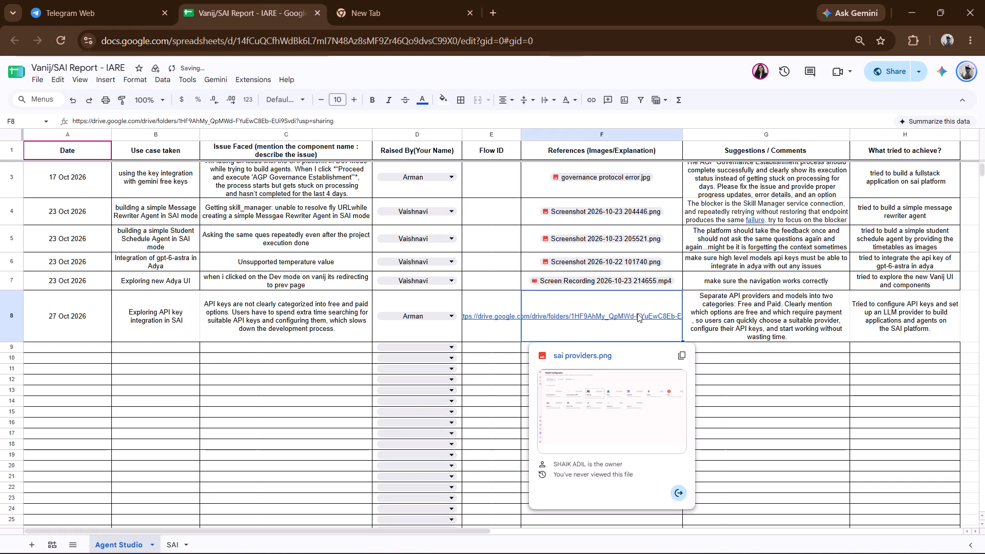
{"action": "left_click", "coordinate": [606, 317]}
{"action": "left_click", "coordinate": [606, 317]}
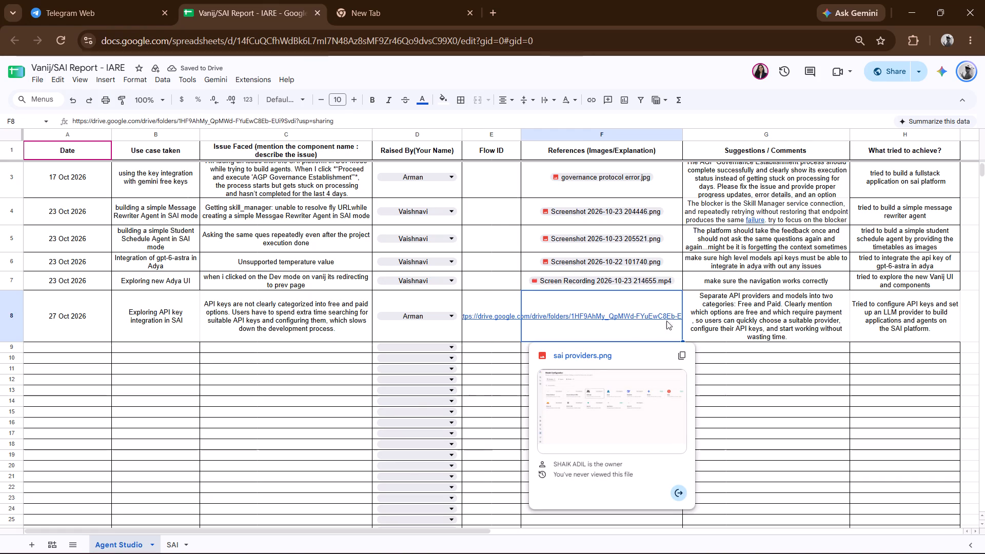
{"action": "left_click", "coordinate": [656, 313]}
{"action": "left_click", "coordinate": [631, 315]}
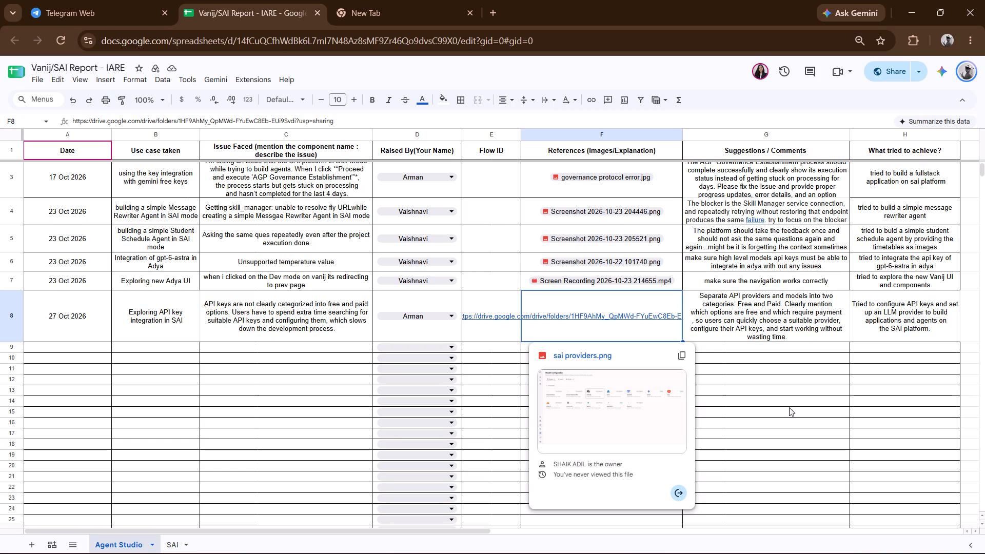
{"action": "left_click", "coordinate": [789, 407]}
{"action": "left_click", "coordinate": [607, 317]}
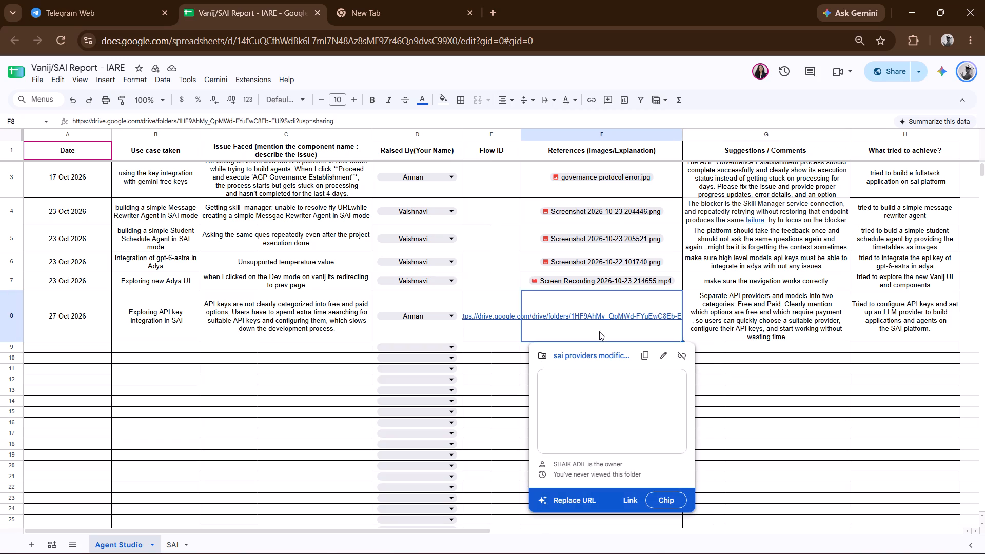
{"action": "left_click", "coordinate": [585, 355]}
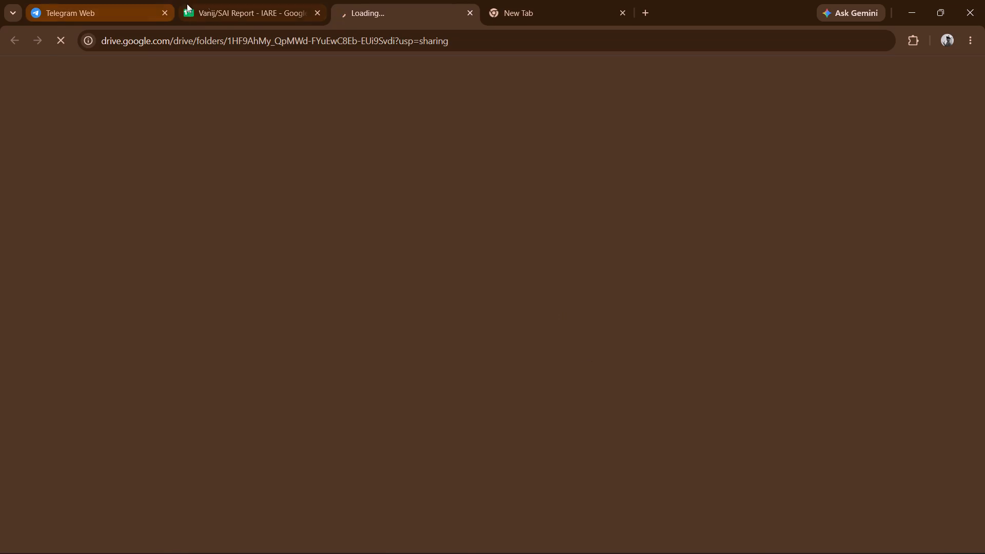
{"action": "left_click", "coordinate": [205, 1]}
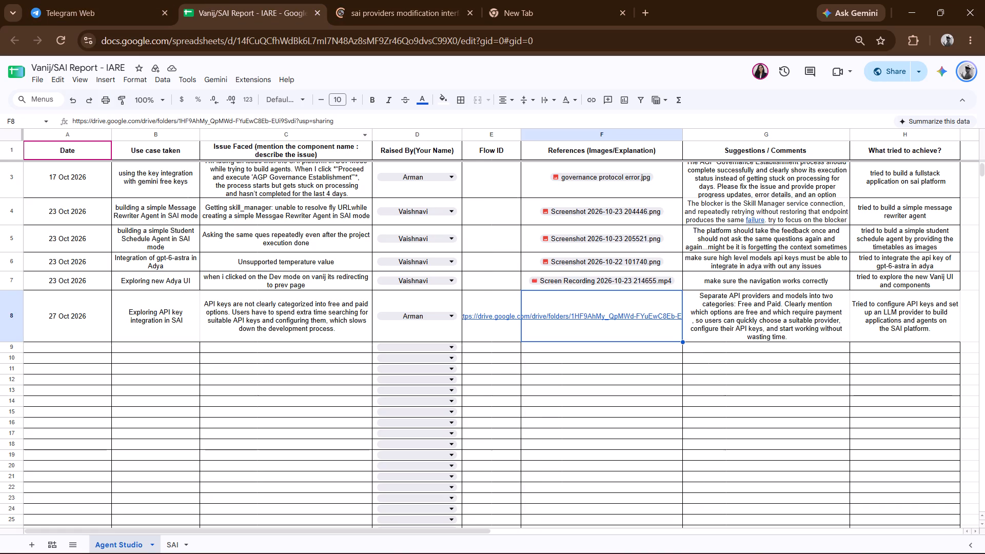
Undo the pasted link, paste it into F8 again and replace it with the sai providers modification interface smart chip.
{"action": "key", "text": "ctrl+z"}
{"action": "left_click", "coordinate": [640, 324]}
{"action": "key", "text": "ctrl+v"}
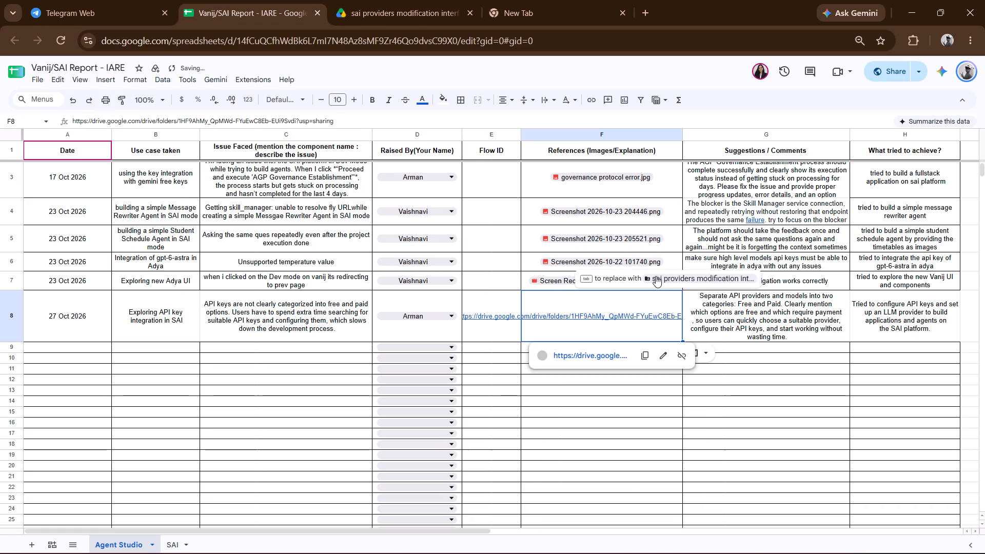
{"action": "left_click", "coordinate": [658, 276]}
{"action": "left_click", "coordinate": [592, 365]}
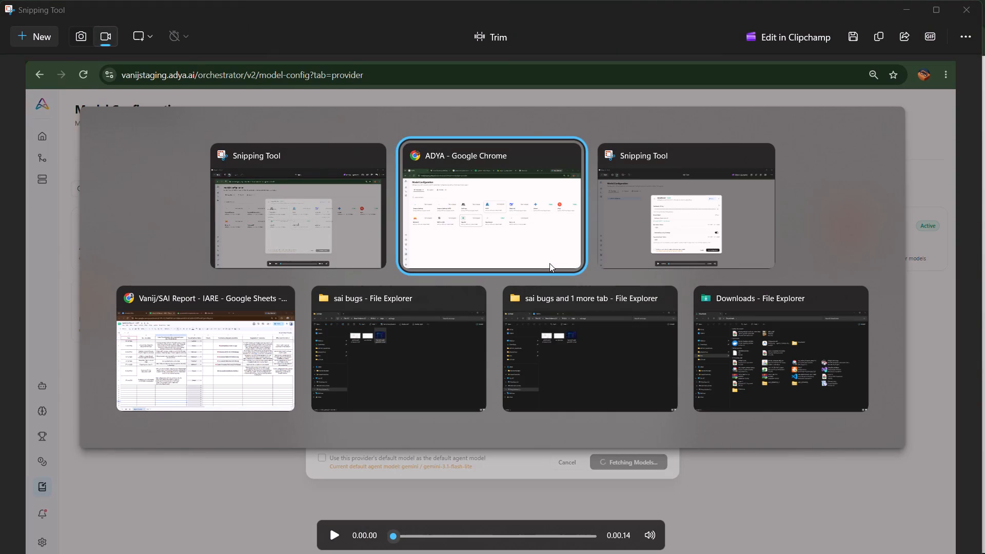
{"action": "left_click", "coordinate": [561, 0]}
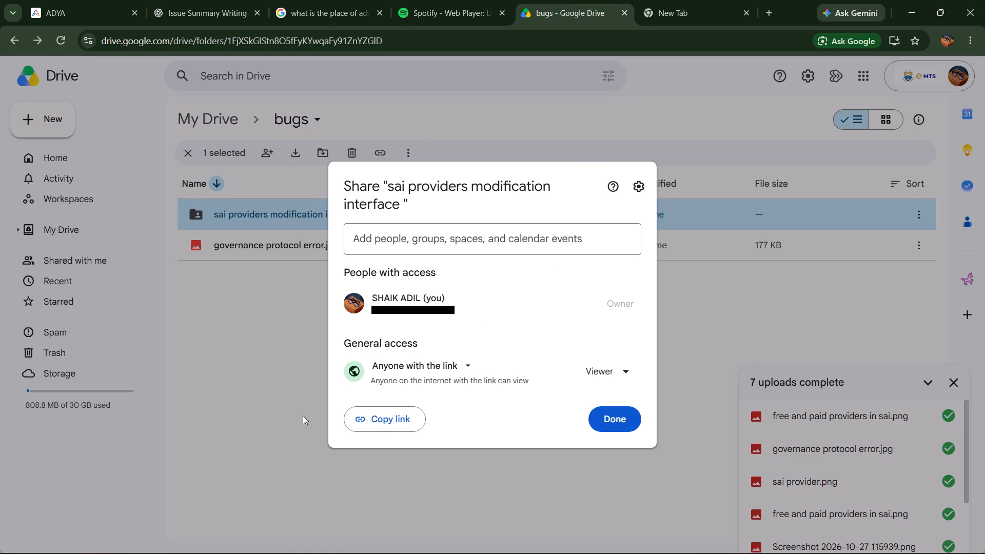
{"action": "left_click", "coordinate": [733, 327]}
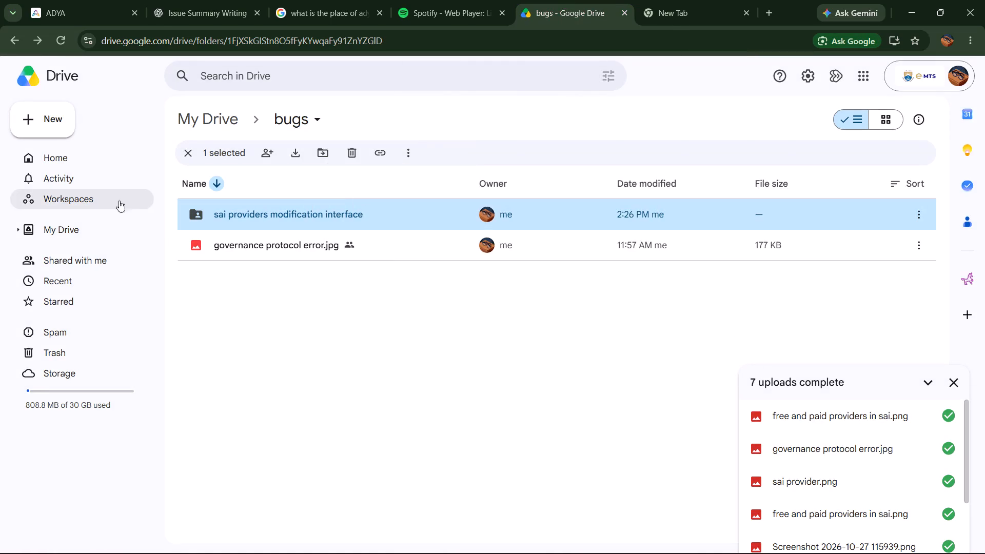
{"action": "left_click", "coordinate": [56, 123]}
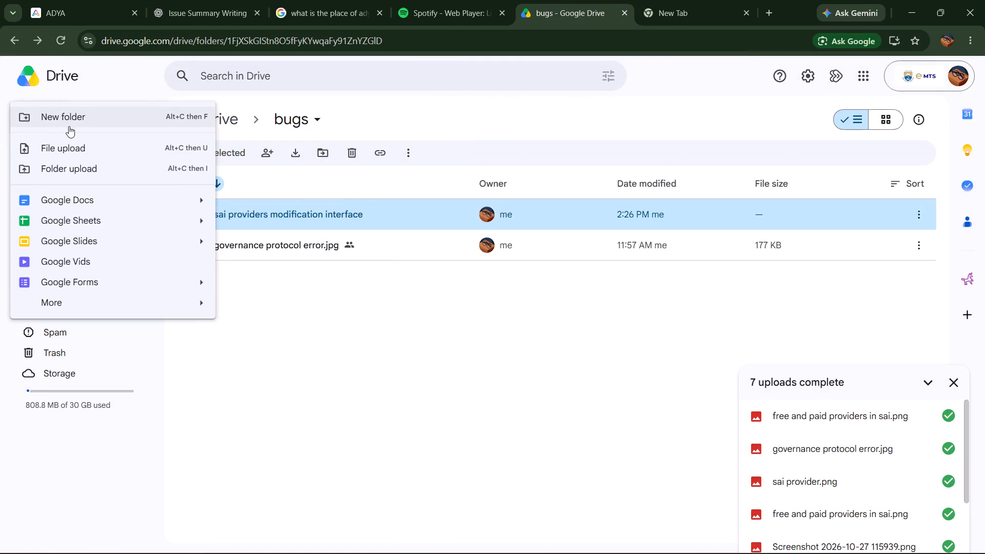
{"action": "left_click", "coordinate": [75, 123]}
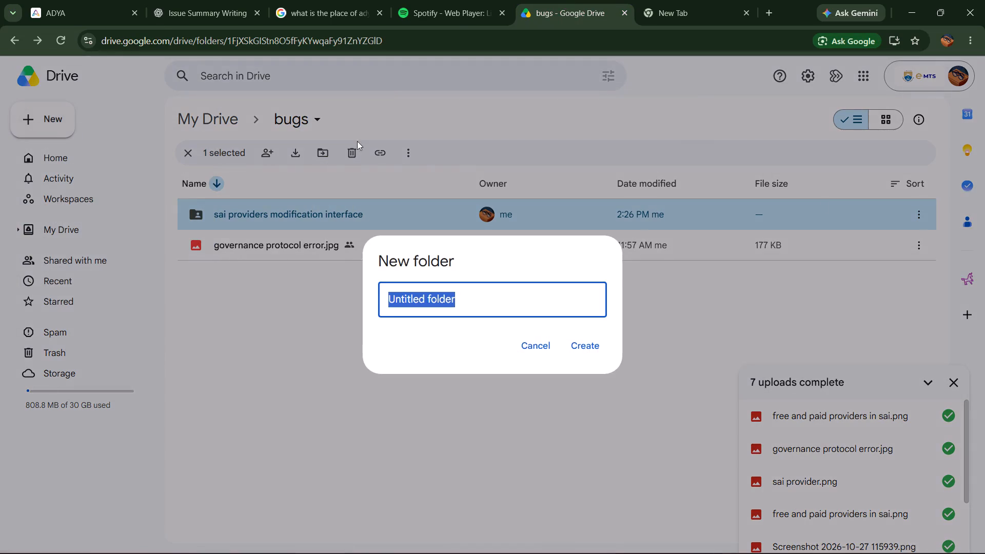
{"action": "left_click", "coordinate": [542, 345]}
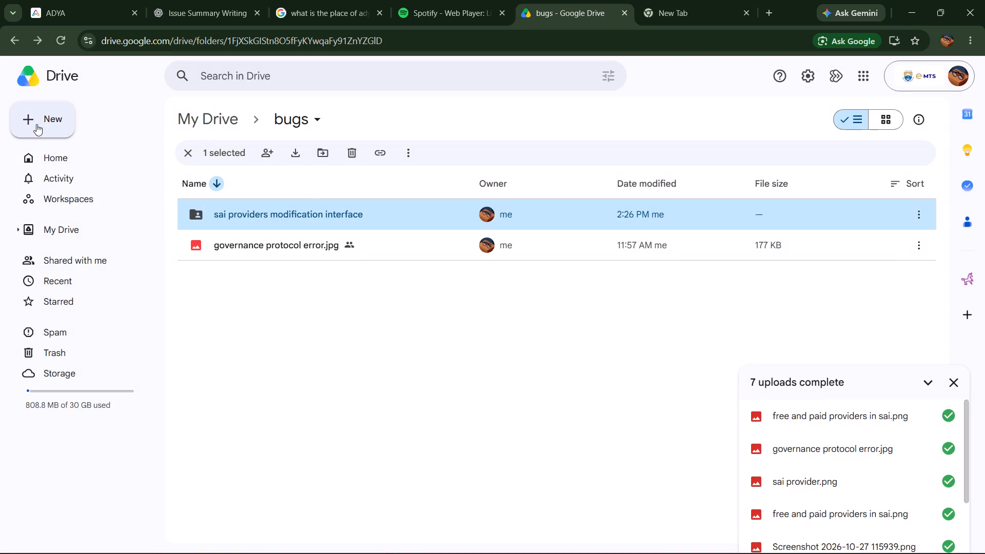
{"action": "left_click", "coordinate": [36, 124]}
{"action": "left_click", "coordinate": [47, 152]}
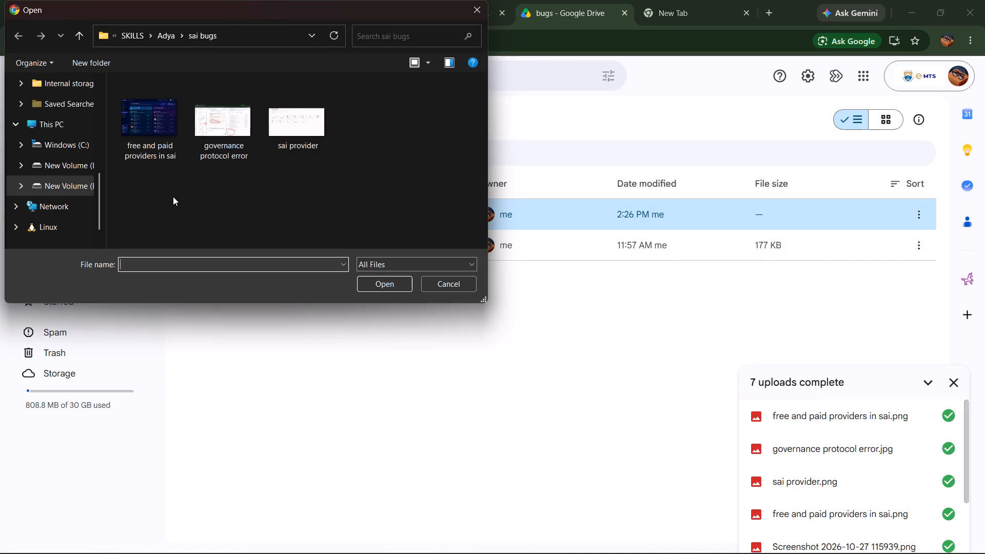
{"action": "scroll", "coordinate": [52, 152], "scroll_direction": "up", "scroll_amount": 4}
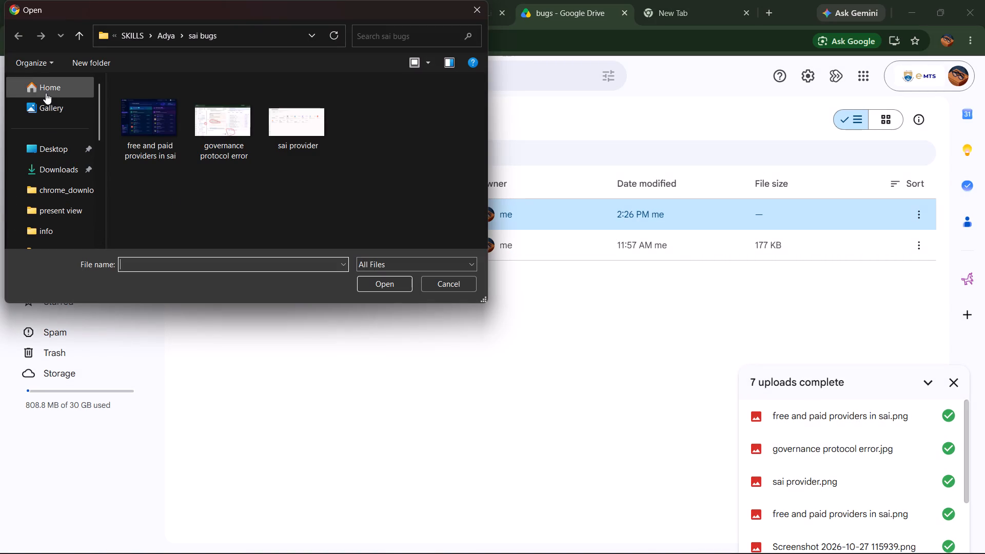
{"action": "left_click", "coordinate": [44, 102]}
{"action": "left_click", "coordinate": [133, 124]}
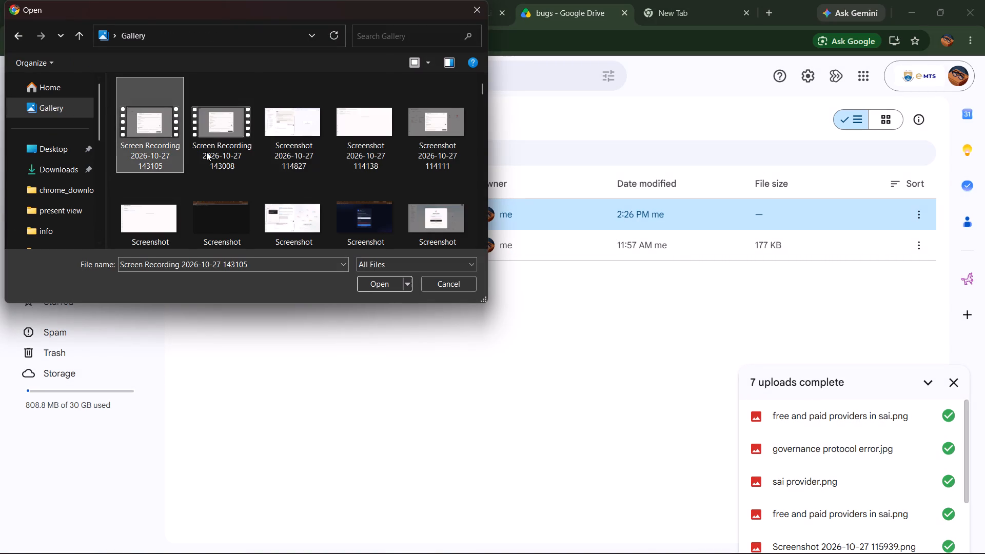
{"action": "left_click", "coordinate": [379, 283]}
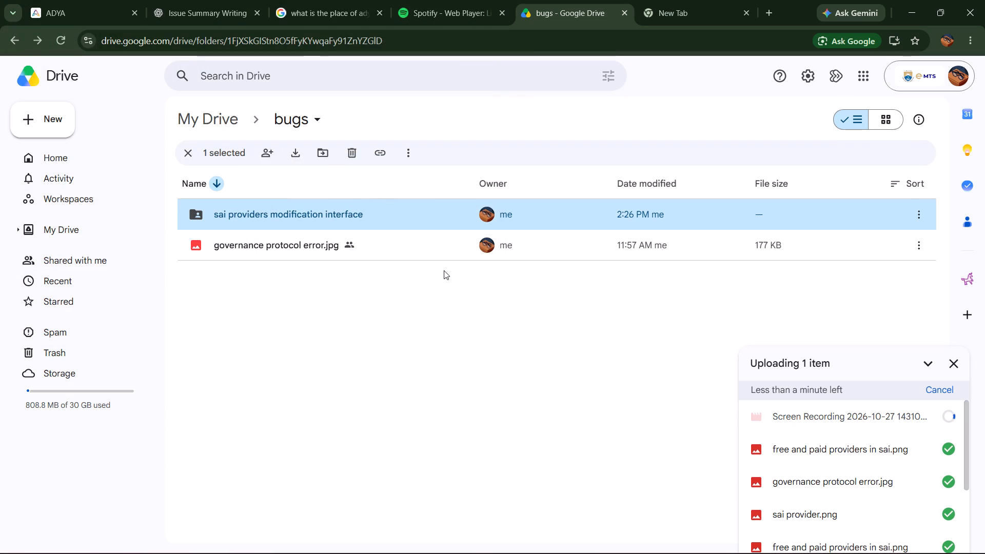
Switch to the sai bugs File Explorer window and open the Gallery in a new tab.
{"action": "key", "text": "alt+Tab"}
{"action": "key", "text": "alt+Tab"}
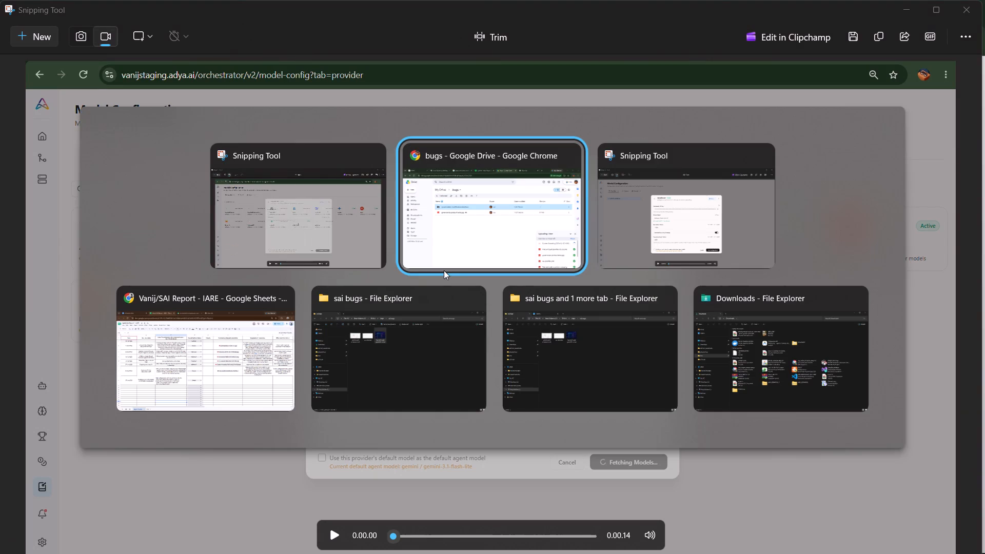
{"action": "key", "text": "alt+Tab"}
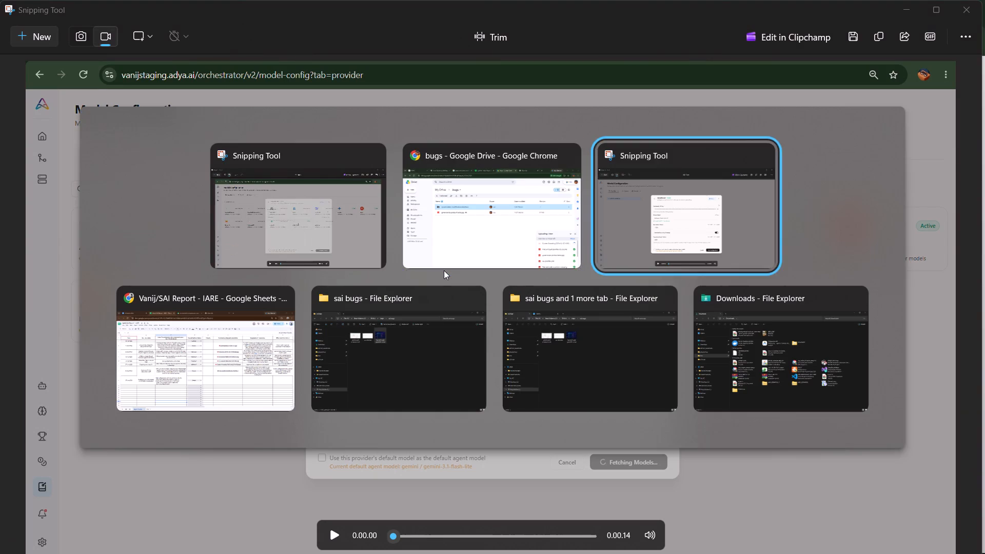
{"action": "key", "text": "alt+Tab"}
{"action": "key", "text": "alt+Tab"}
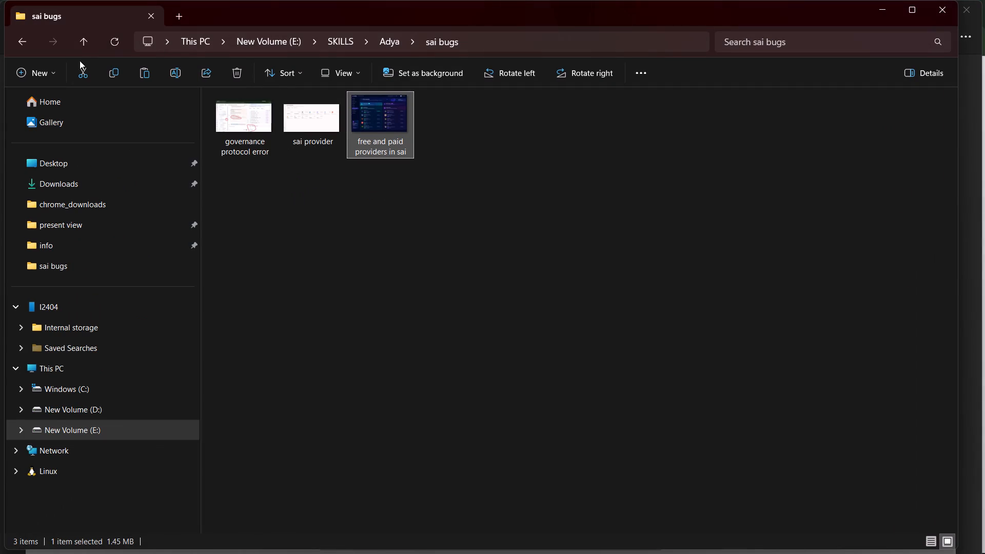
{"action": "left_click", "coordinate": [179, 14]}
{"action": "left_click", "coordinate": [101, 129]}
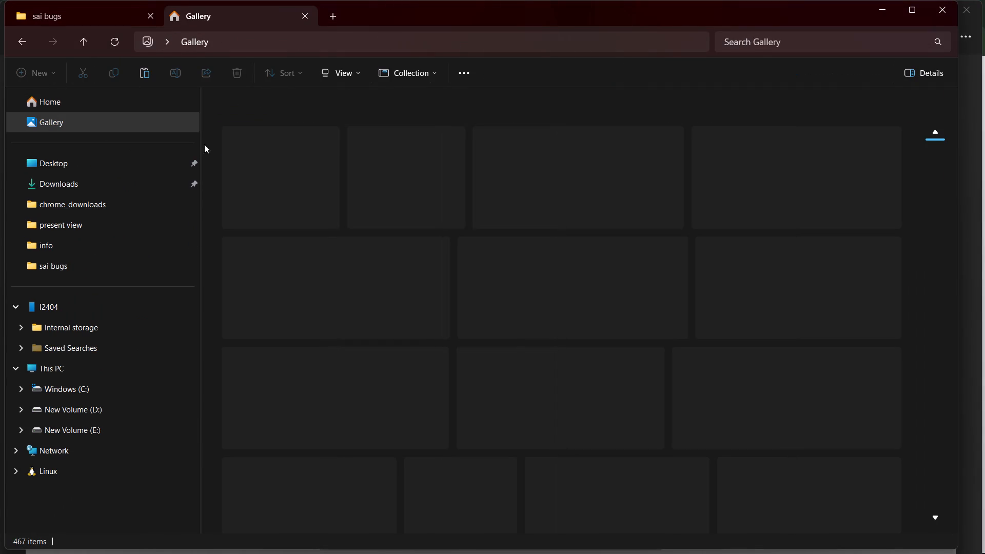
Cut the 00:14 screen recording in the Gallery and move it into the sai bugs folder.
{"action": "left_click", "coordinate": [305, 149]}
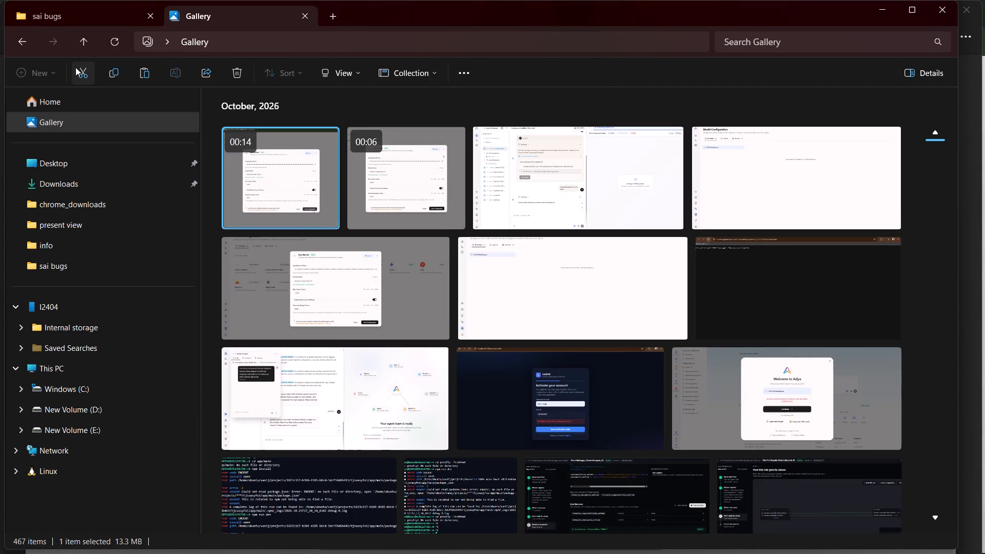
{"action": "left_click", "coordinate": [81, 72]}
{"action": "left_click", "coordinate": [81, 72]}
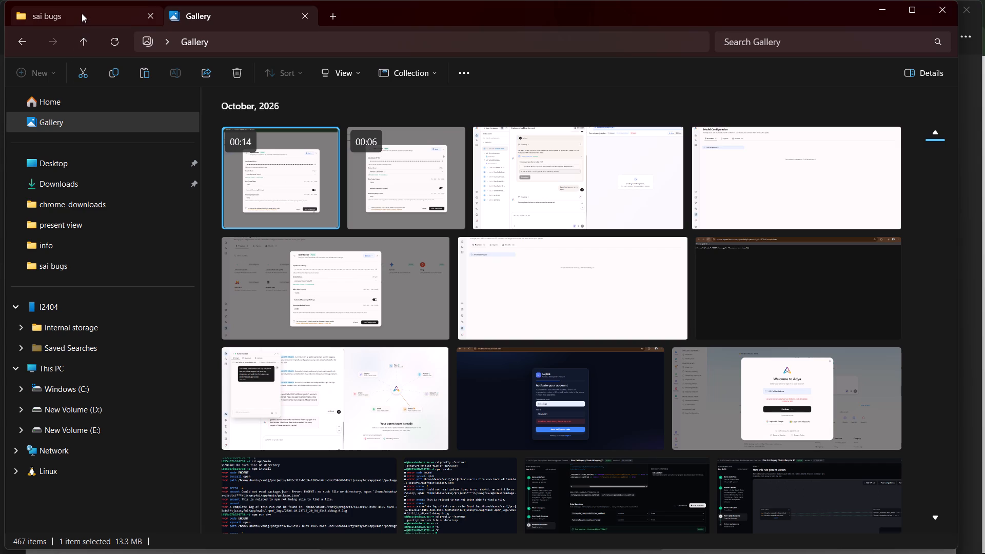
{"action": "left_click", "coordinate": [82, 13]}
{"action": "left_click", "coordinate": [117, 72]}
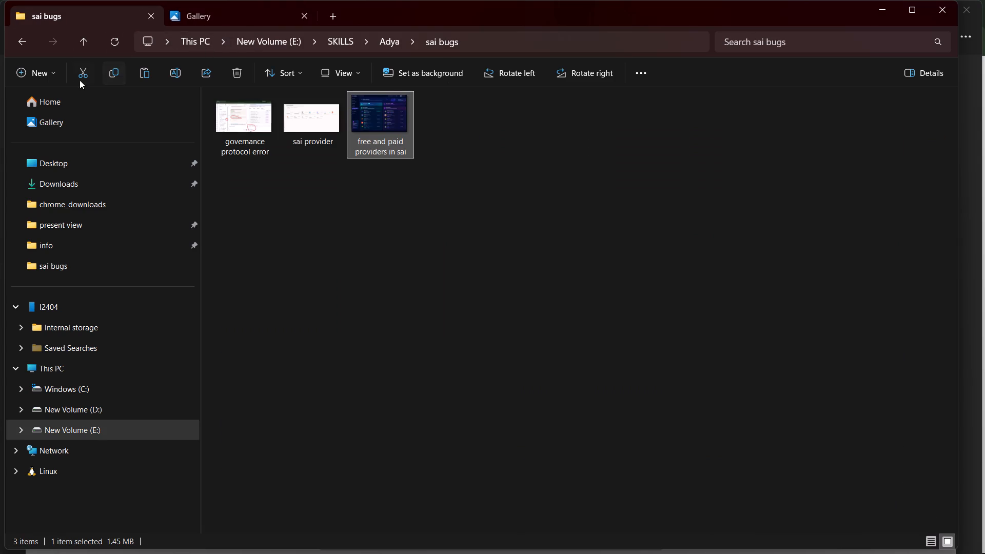
{"action": "left_click", "coordinate": [119, 73]}
{"action": "left_click", "coordinate": [225, 8]}
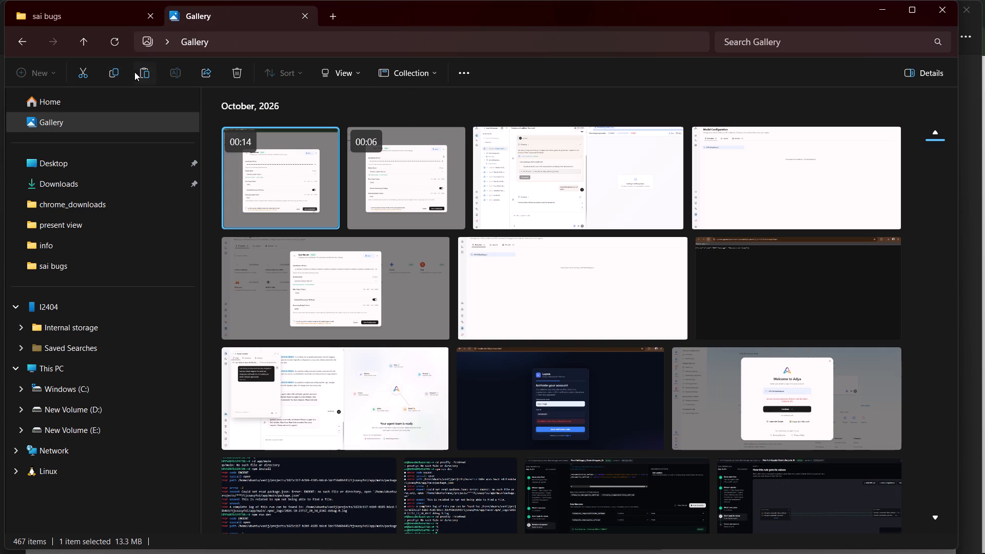
{"action": "left_click", "coordinate": [80, 80]}
{"action": "left_click", "coordinate": [80, 80]}
{"action": "left_click", "coordinate": [73, 16]}
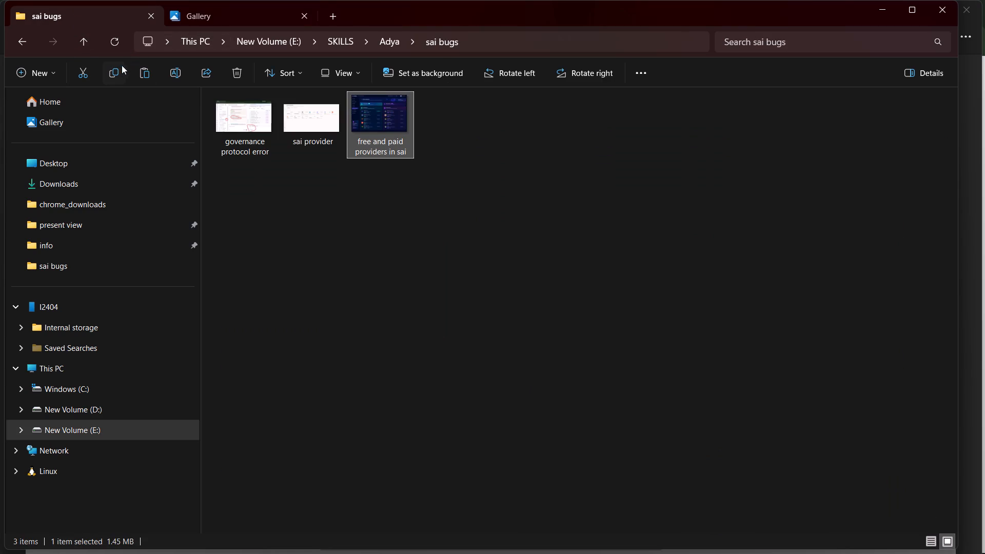
{"action": "double_click", "coordinate": [112, 71]}
{"action": "left_click_drag", "start_coordinate": [112, 71], "coordinate": [560, 277]}
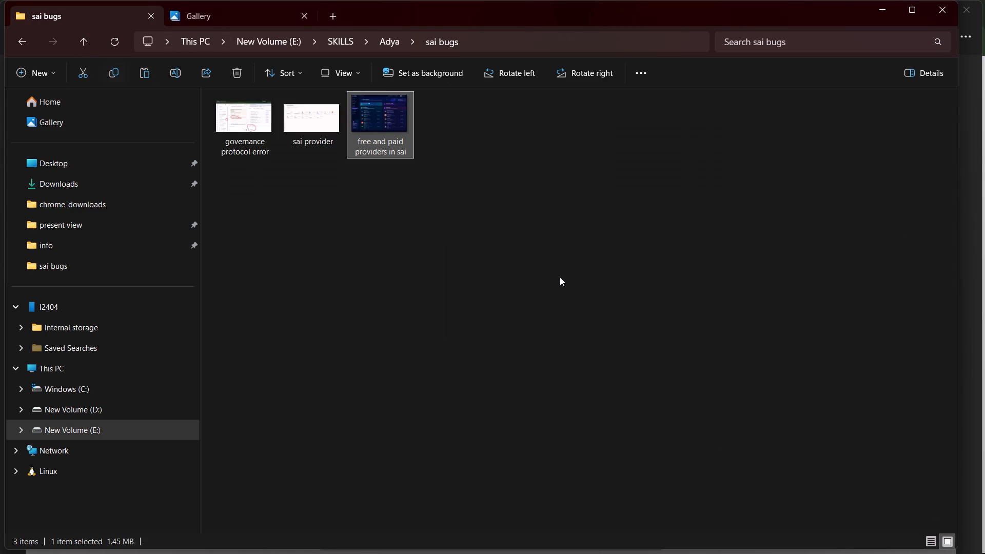
{"action": "left_click", "coordinate": [560, 277]}
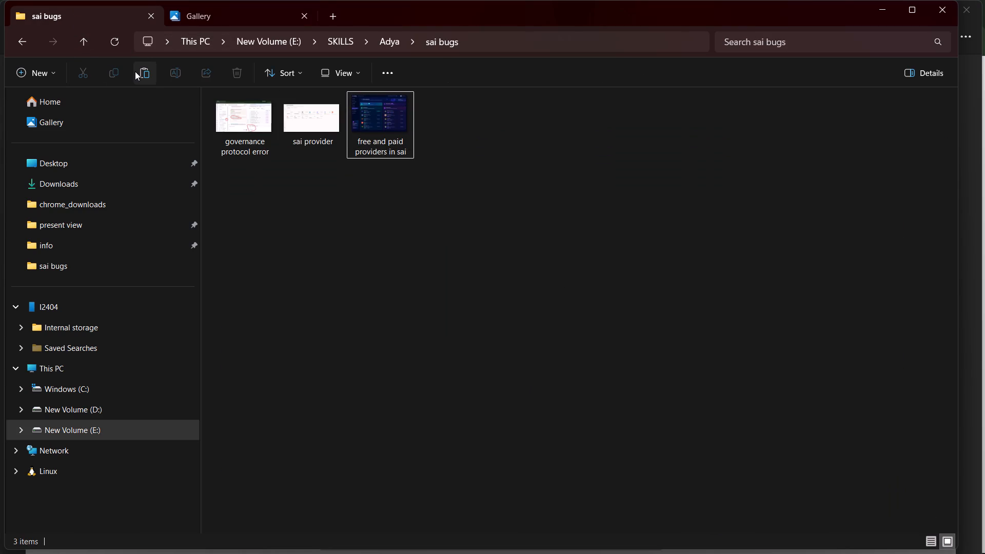
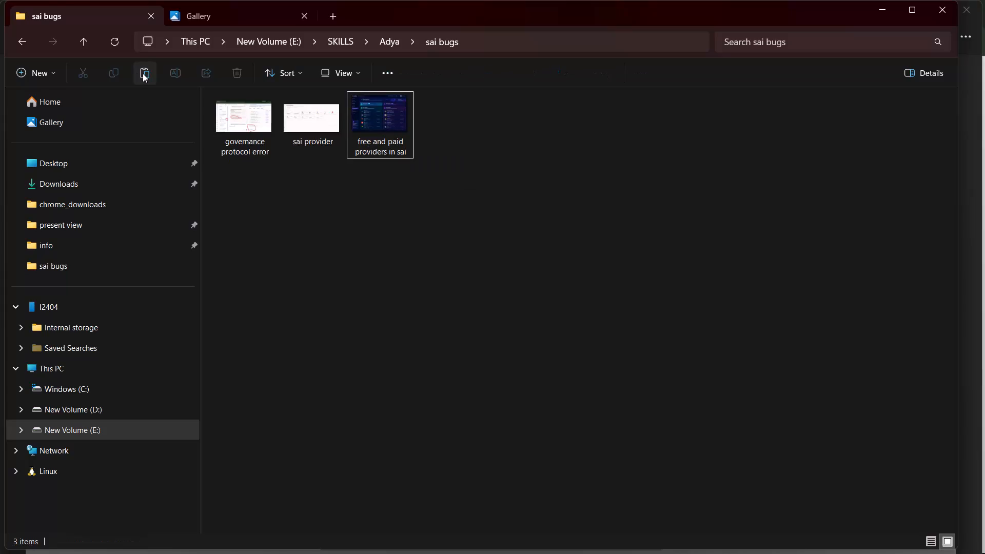
Cut the 00:14 screen recording in the Gallery again and paste it into the sai bugs folder.
{"action": "left_click", "coordinate": [212, 5]}
{"action": "left_click_drag", "start_coordinate": [198, 27], "coordinate": [196, 10]}
{"action": "left_click", "coordinate": [196, 10]}
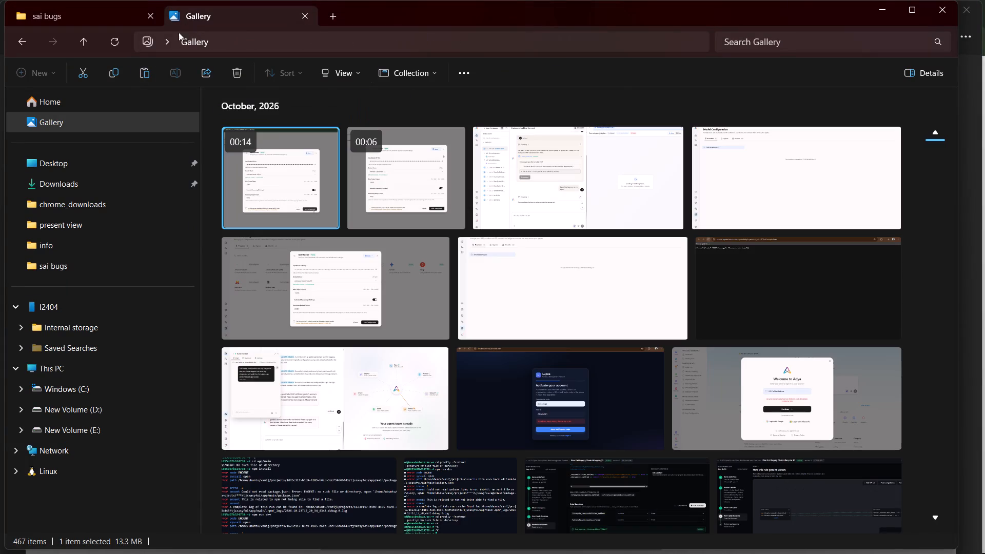
{"action": "left_click", "coordinate": [80, 74]}
{"action": "left_click", "coordinate": [84, 14]}
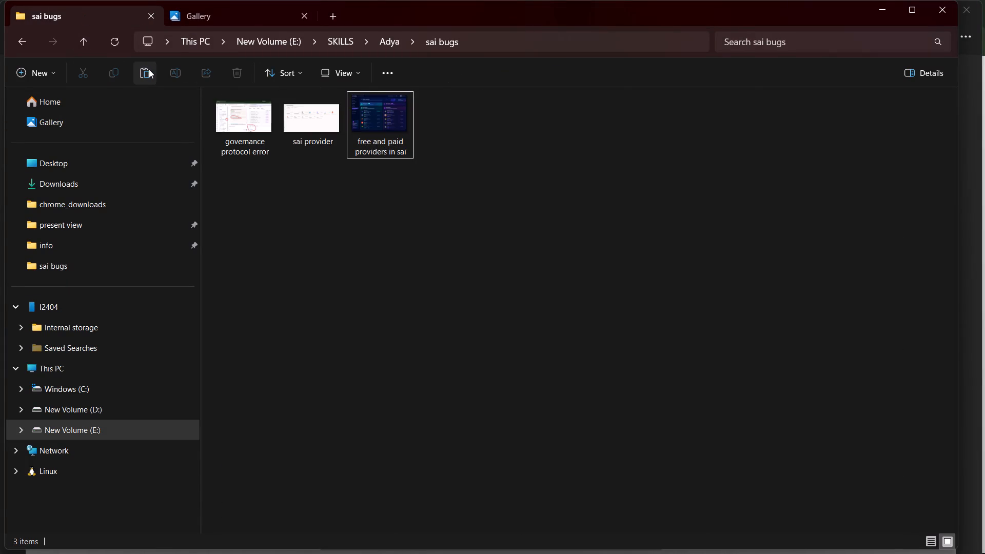
{"action": "left_click", "coordinate": [149, 69]}
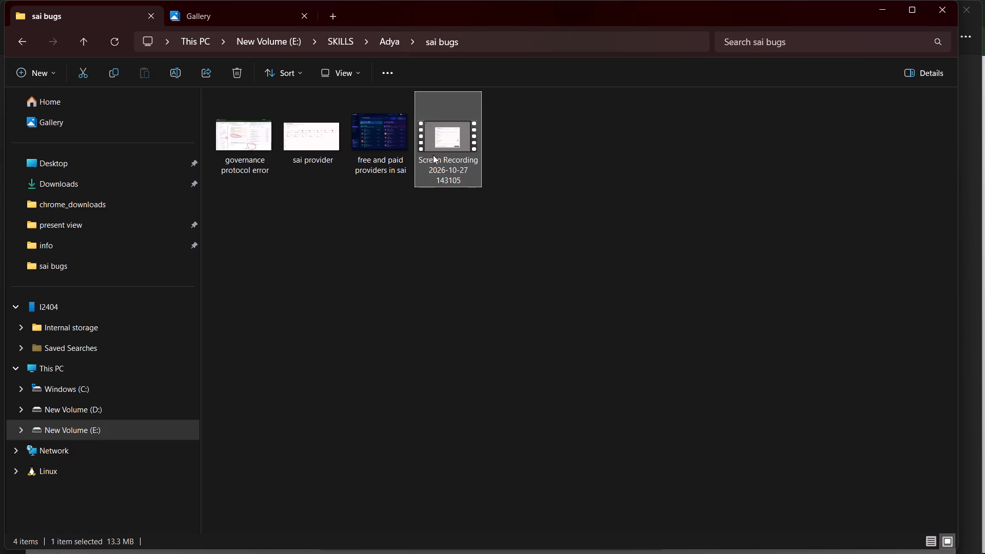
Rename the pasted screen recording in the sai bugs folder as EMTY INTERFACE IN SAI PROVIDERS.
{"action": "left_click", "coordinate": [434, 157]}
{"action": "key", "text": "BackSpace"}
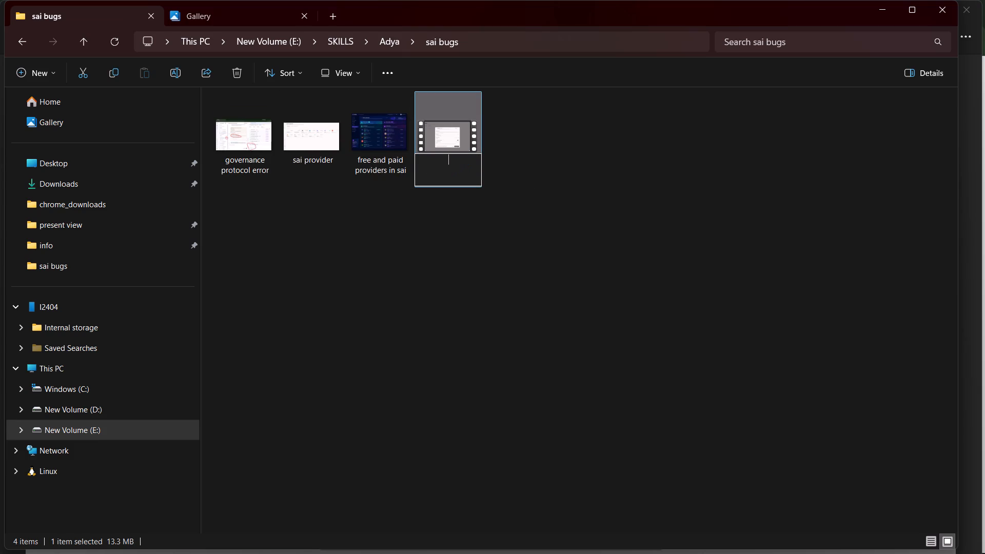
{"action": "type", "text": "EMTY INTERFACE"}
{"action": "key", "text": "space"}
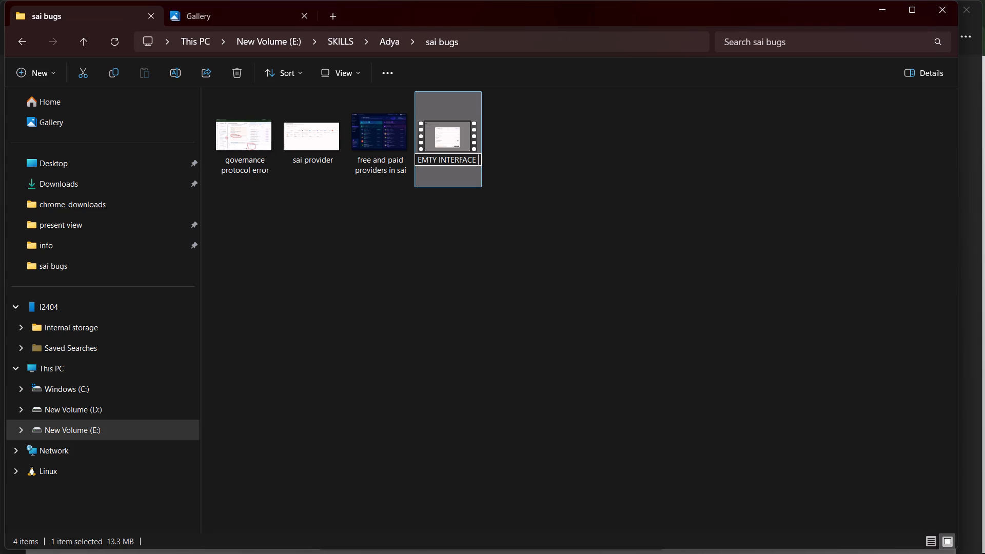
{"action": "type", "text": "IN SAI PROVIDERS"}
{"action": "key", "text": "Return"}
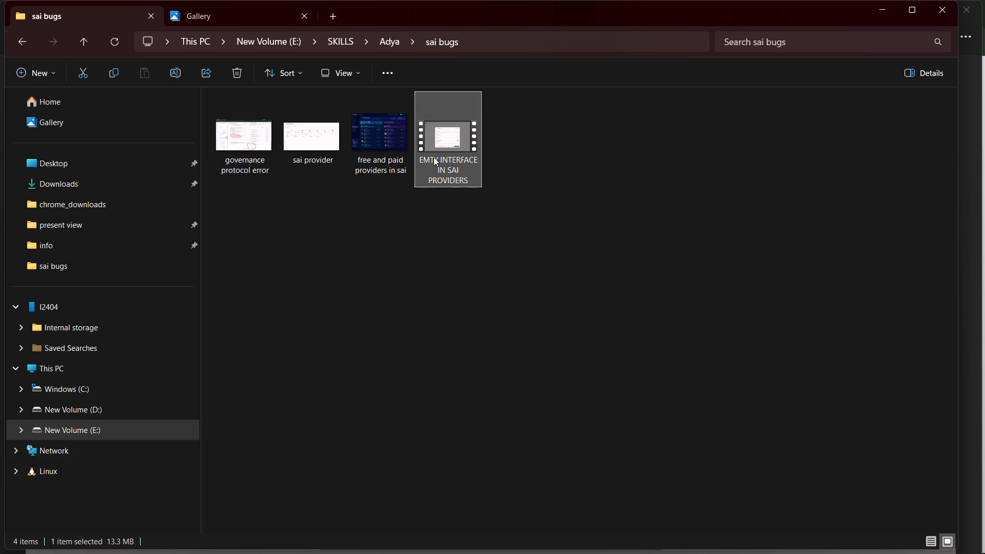
Rename the screen recording in the sai bugs folder as "empty interface in sai providers".
{"action": "left_click", "coordinate": [459, 177]}
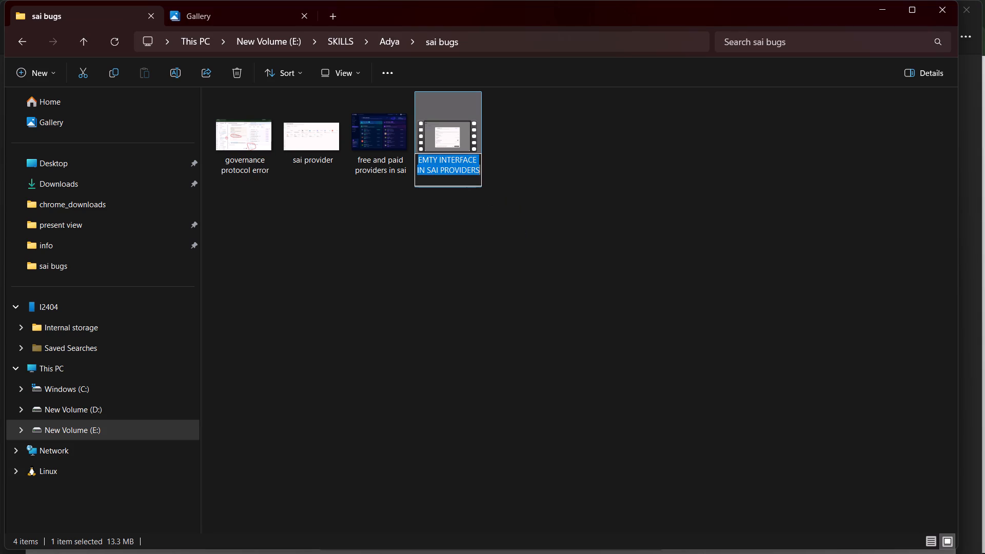
{"action": "type", "text": "empty interface in"}
{"action": "key", "text": "space"}
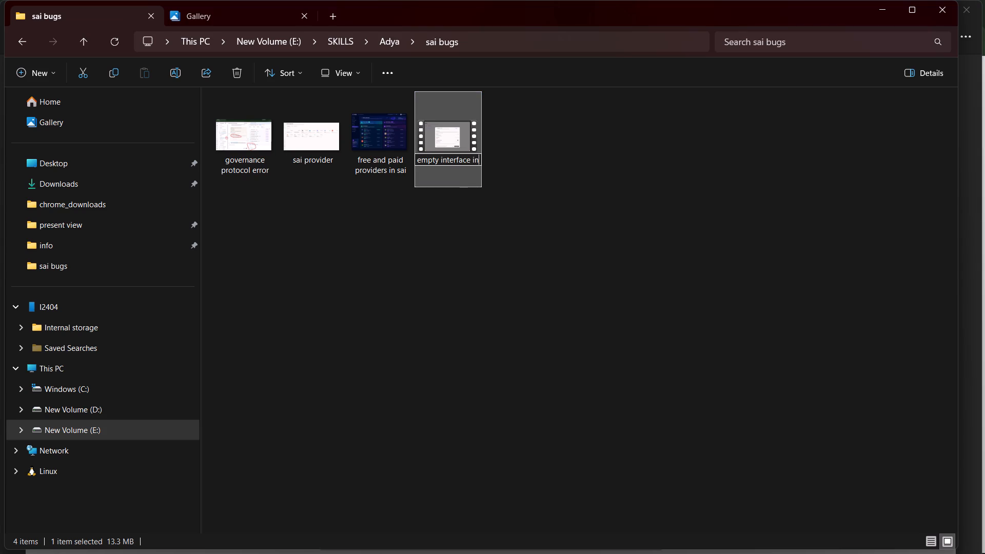
{"action": "type", "text": "sai providers"}
{"action": "key", "text": "space"}
{"action": "key", "text": "Return"}
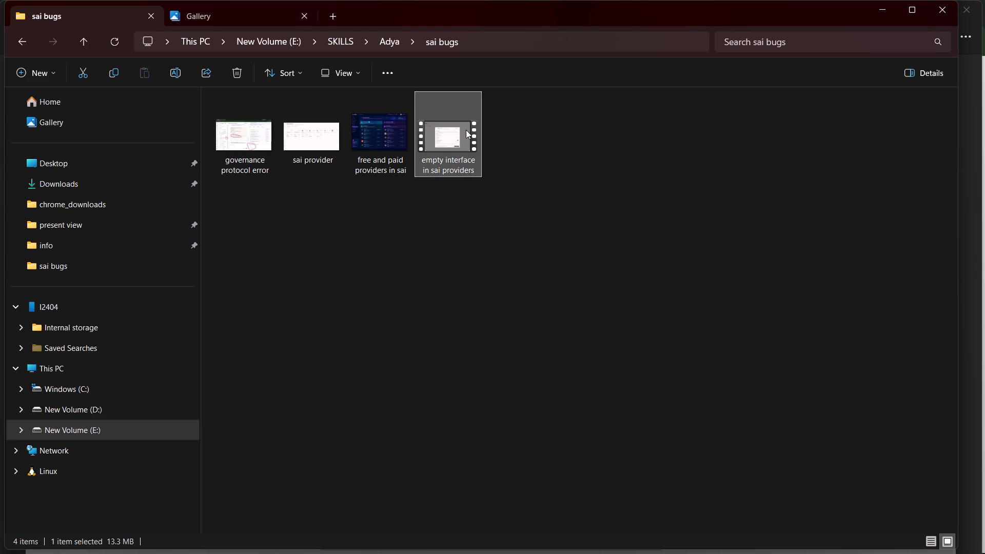
Switch to the bugs folder in Google Drive and rename Screen Recording 2026-10-27 143105.mp4 as "empty interface in sai providers.mp4".
{"action": "key", "text": "alt+Tab"}
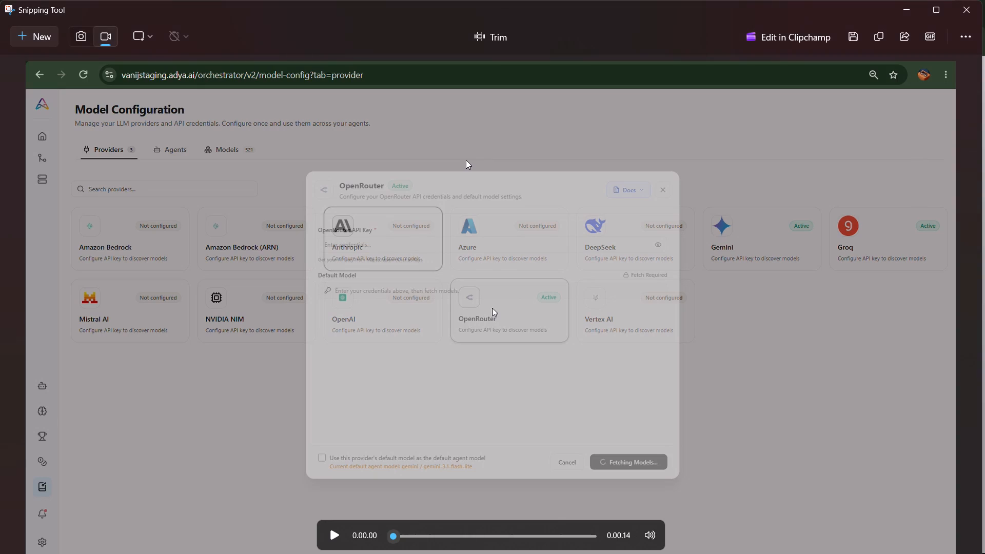
{"action": "key", "text": "alt+Tab"}
{"action": "key", "text": "alt+Tab"}
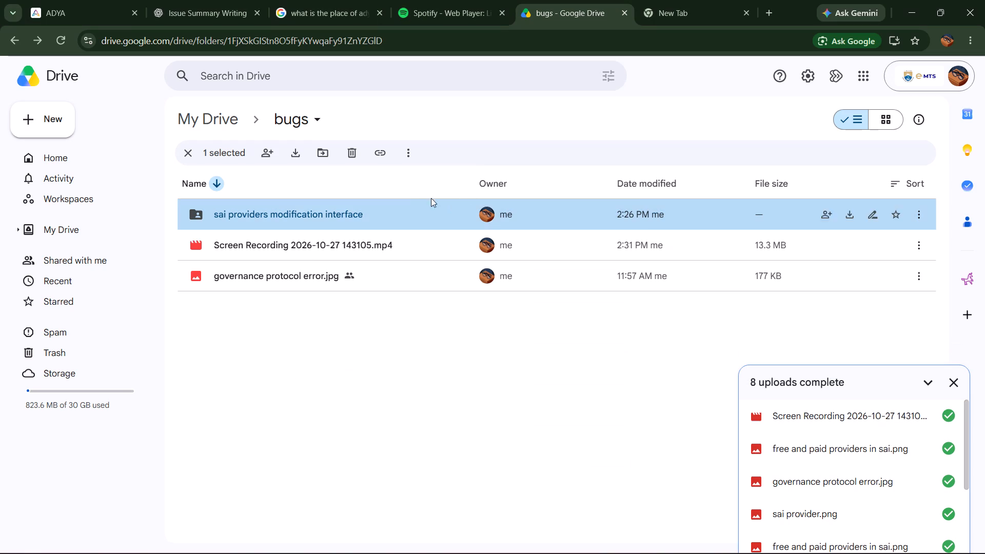
{"action": "left_click", "coordinate": [923, 246]}
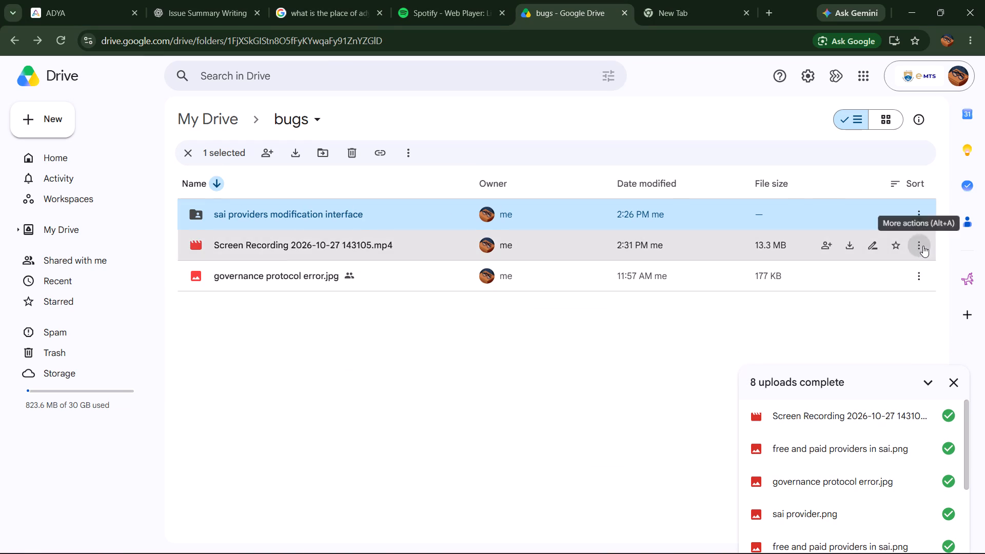
{"action": "left_click", "coordinate": [749, 323]}
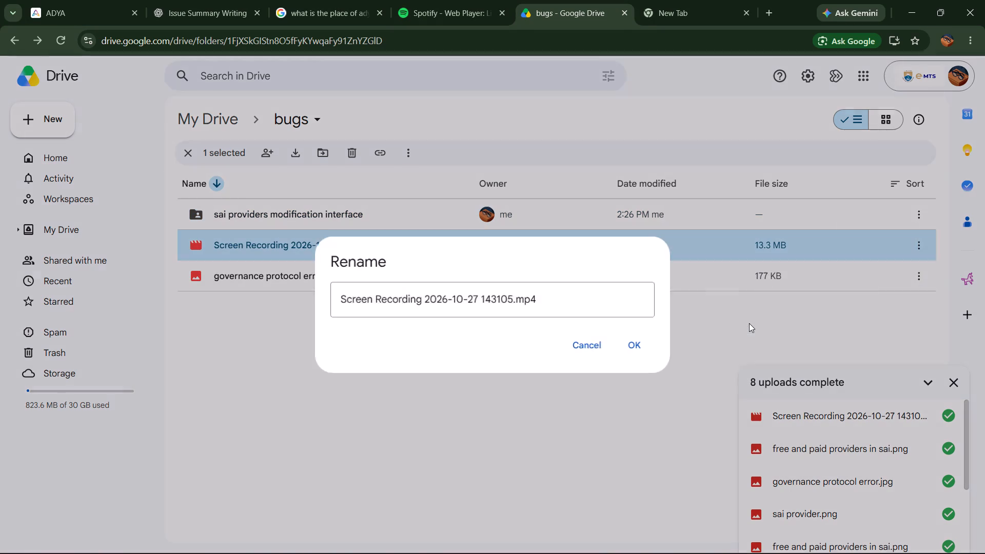
{"action": "key", "text": "BackSpace"}
{"action": "type", "text": "emty"}
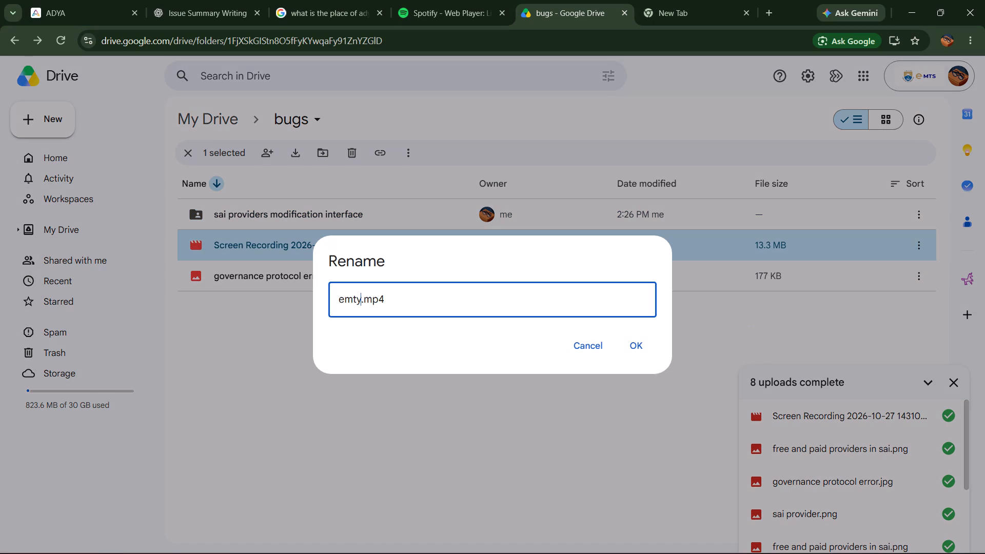
{"action": "key", "text": "BackSpace"}
{"action": "key", "text": "BackSpace"}
{"action": "type", "text": "pty interface in sai provis"}
{"action": "key", "text": "BackSpace"}
{"action": "type", "text": "ders"}
{"action": "key", "text": "Return"}
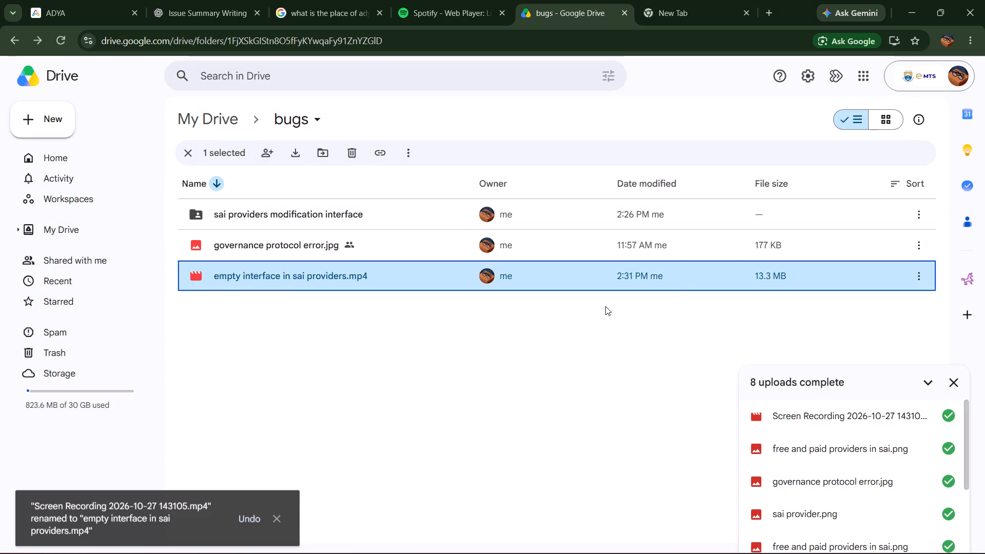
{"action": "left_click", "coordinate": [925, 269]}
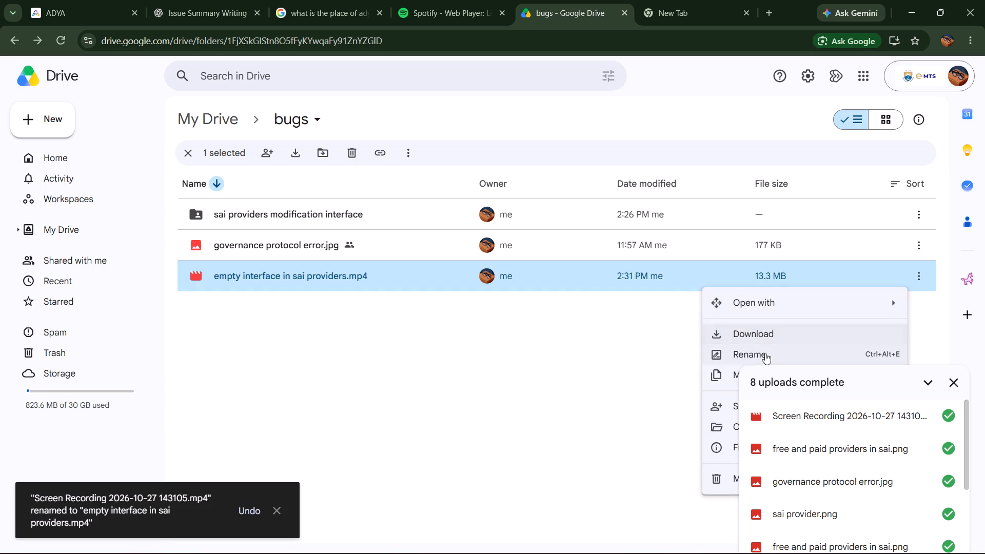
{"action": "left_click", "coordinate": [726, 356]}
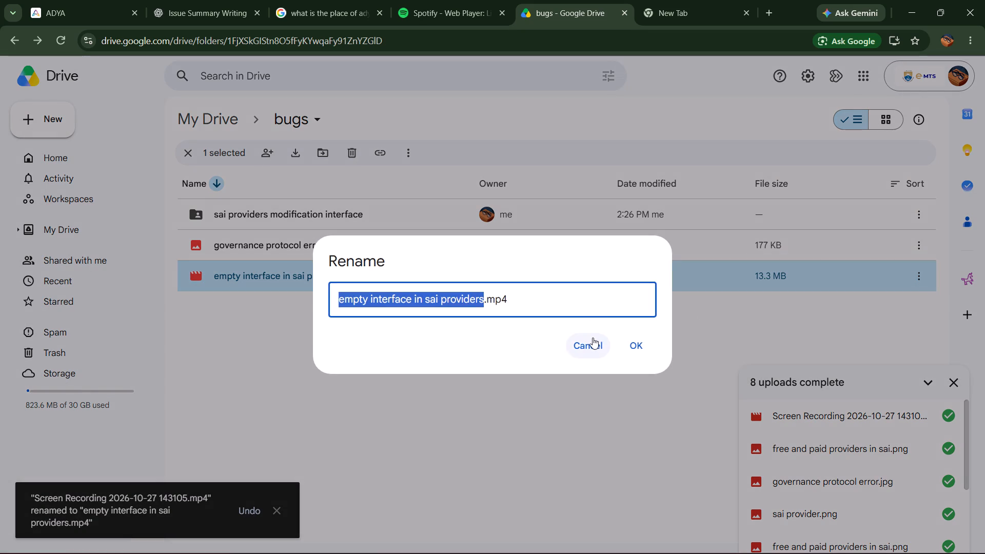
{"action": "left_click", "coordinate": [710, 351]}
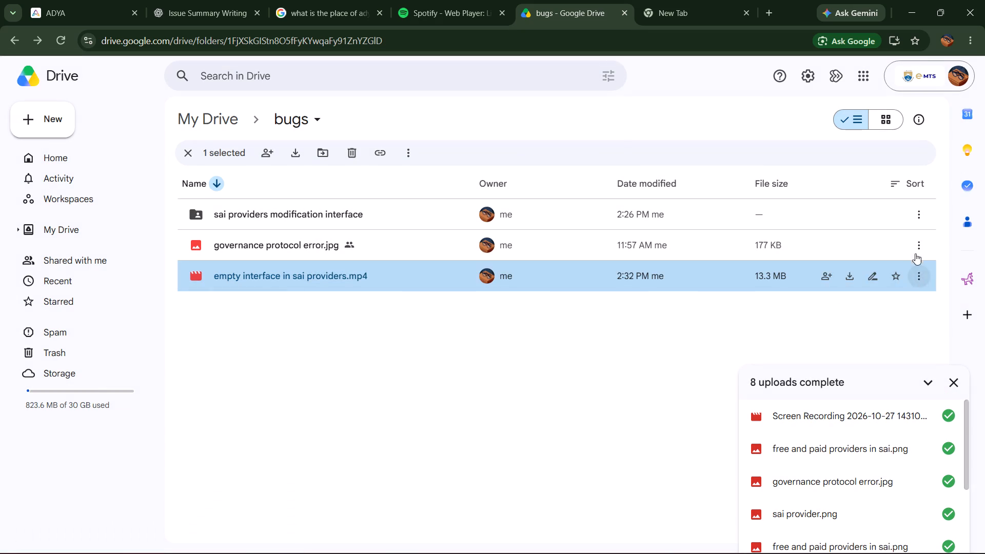
Share "empty interface in sai providers.mp4" with anyone who has the link and copy its link.
{"action": "left_click", "coordinate": [919, 280]}
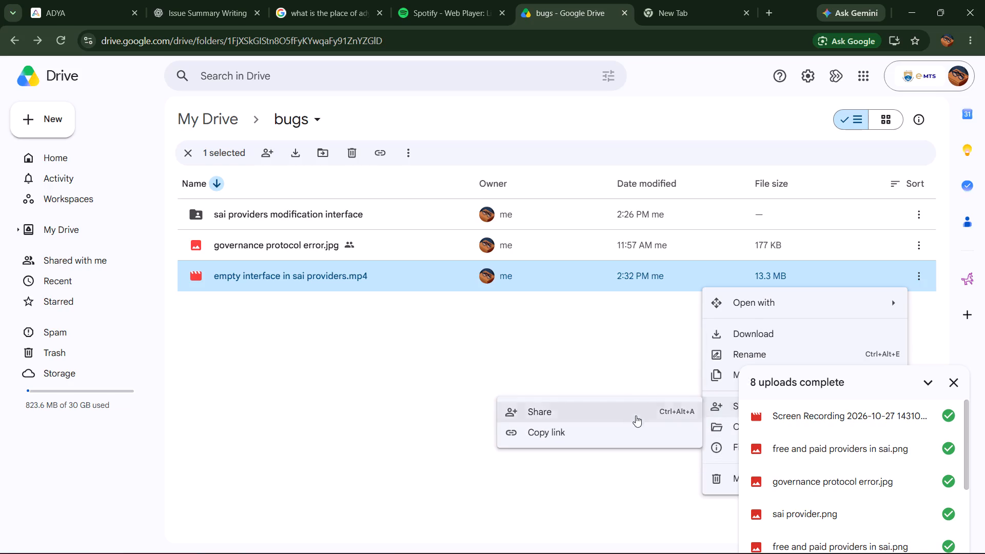
{"action": "left_click", "coordinate": [628, 416]}
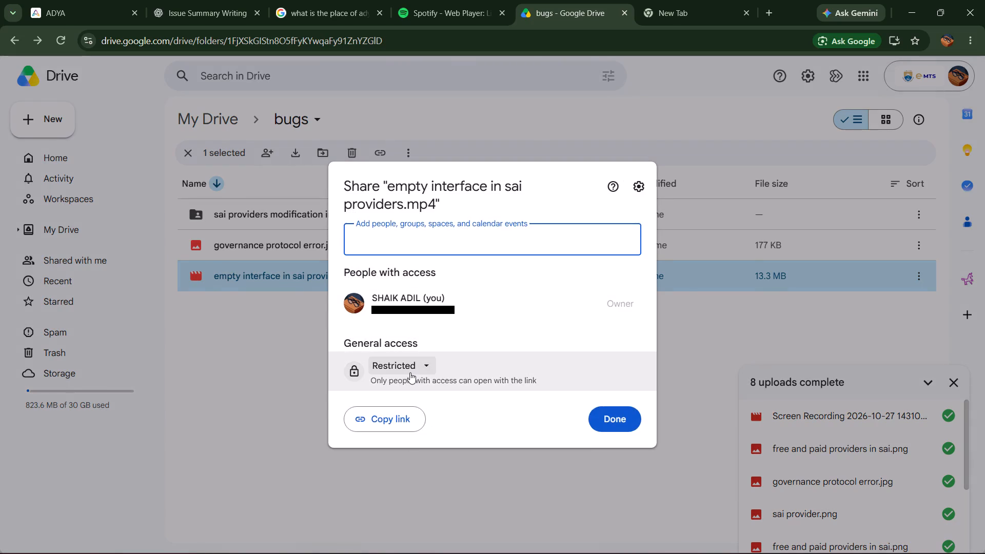
{"action": "left_click", "coordinate": [410, 372]}
{"action": "left_click", "coordinate": [399, 486]}
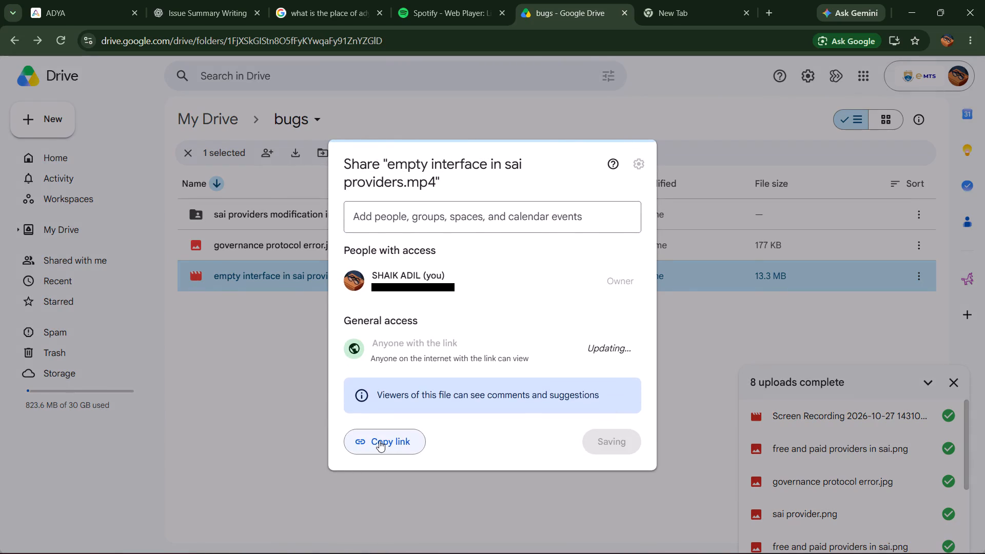
{"action": "left_click", "coordinate": [379, 441]}
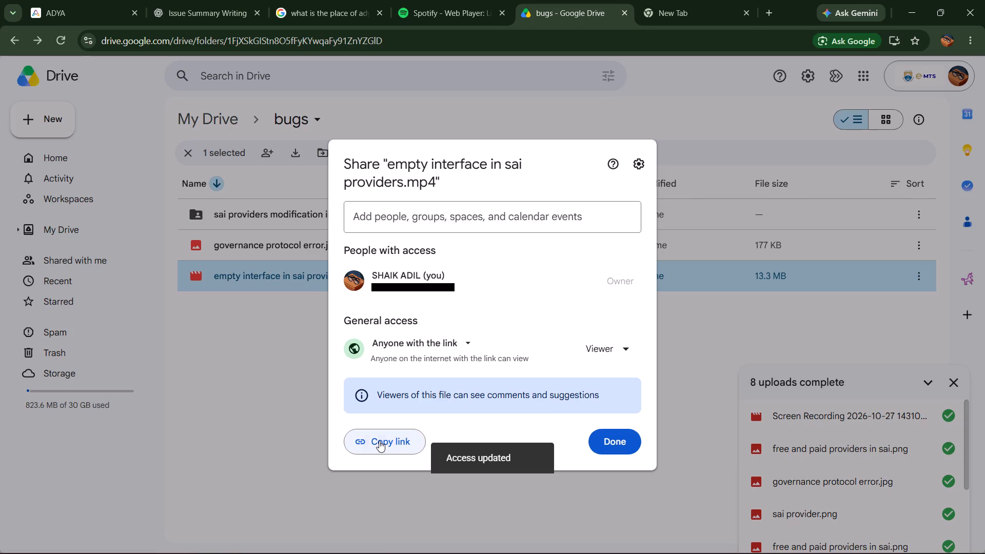
Switch to the Vanij/SAI Report sheet, paste the video link into row 9's References cell, and replace it with the file chip.
{"action": "key", "text": "alt+Tab"}
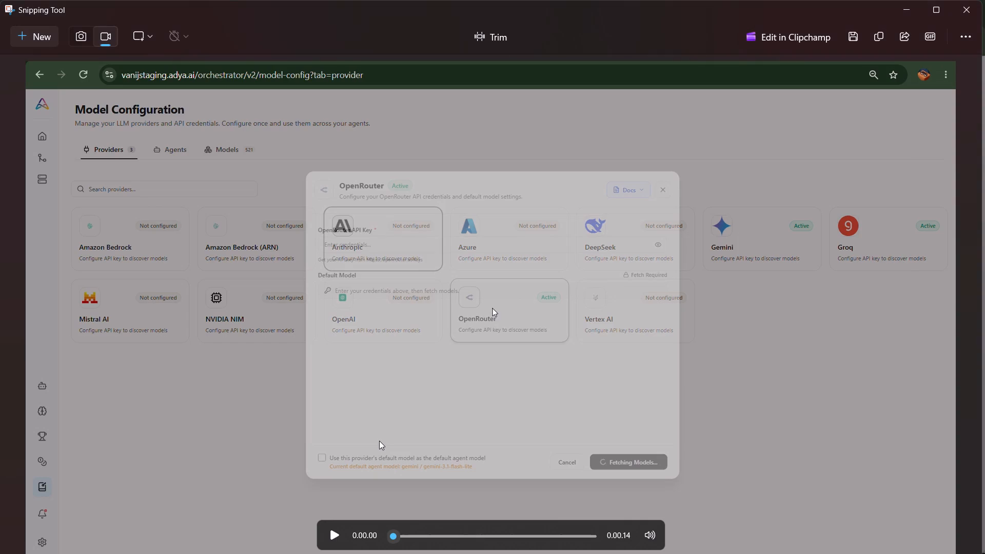
{"action": "key", "text": "alt+Tab"}
{"action": "key", "text": "alt+Tab"}
{"action": "key", "text": "alt+Tab"}
{"action": "key", "text": "alt+Tab"}
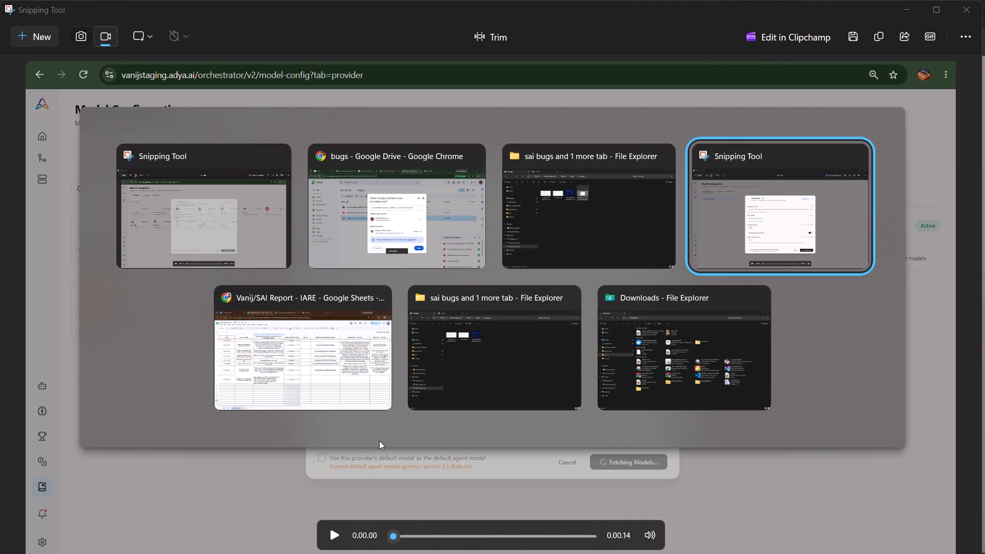
{"action": "left_click", "coordinate": [577, 398]}
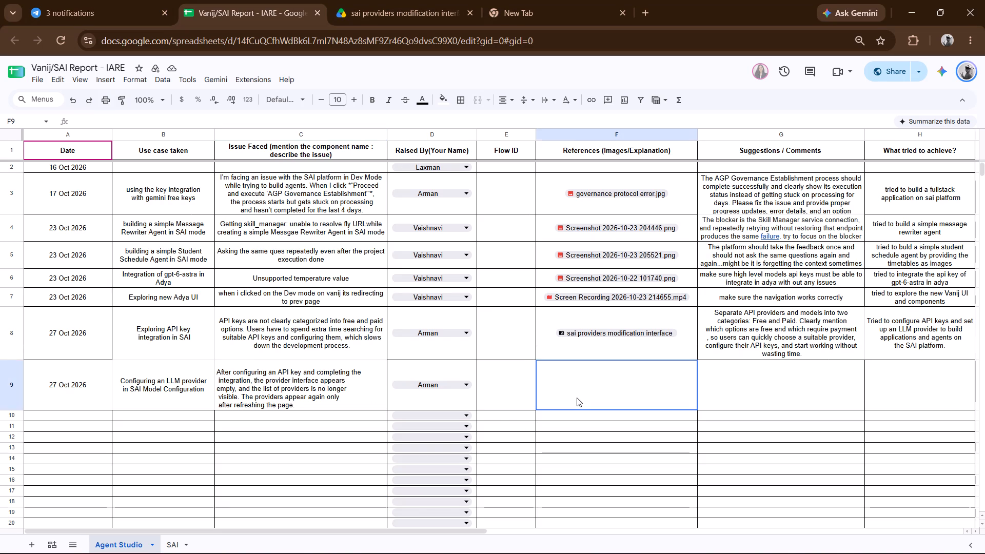
{"action": "key", "text": "ctrl+v"}
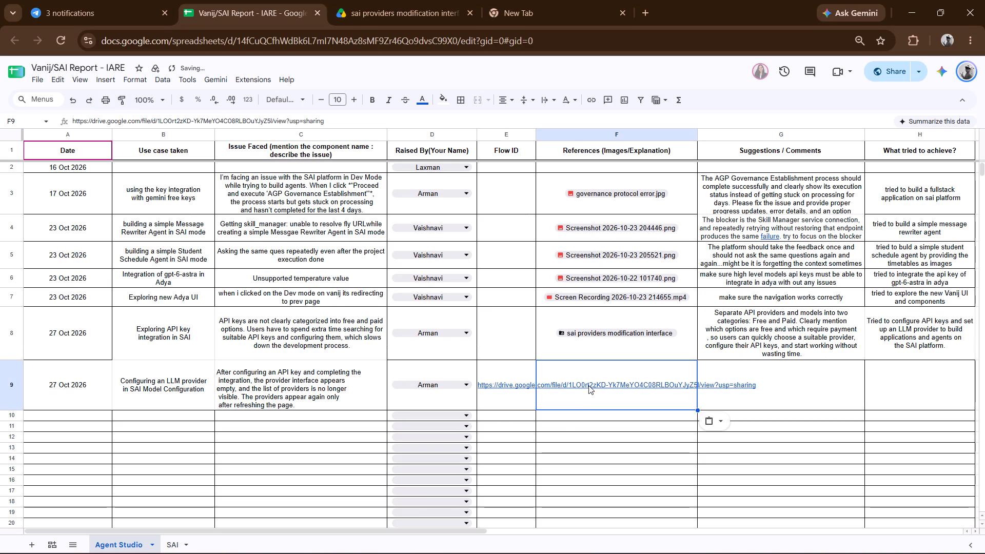
{"action": "left_click", "coordinate": [588, 385]}
{"action": "left_click", "coordinate": [602, 379]}
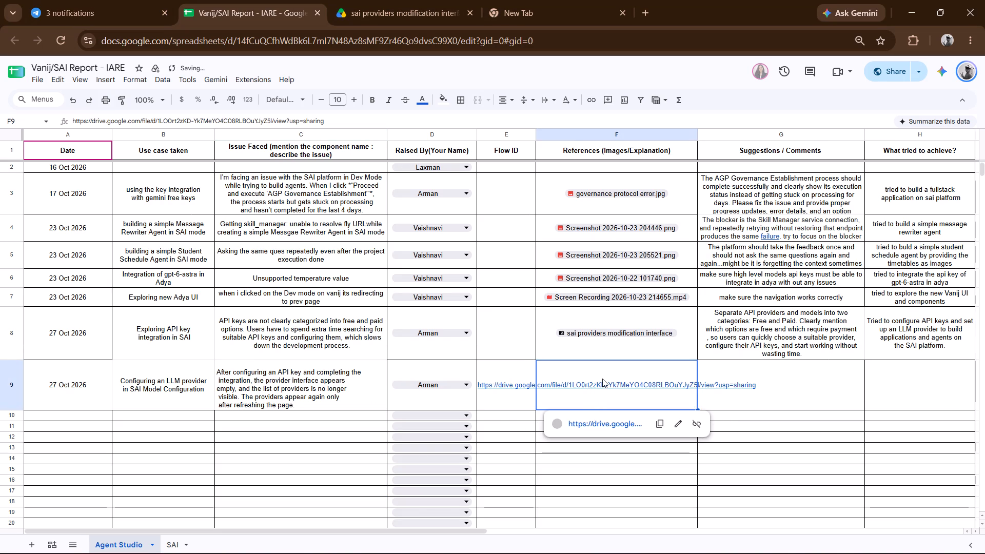
{"action": "left_click", "coordinate": [683, 354]}
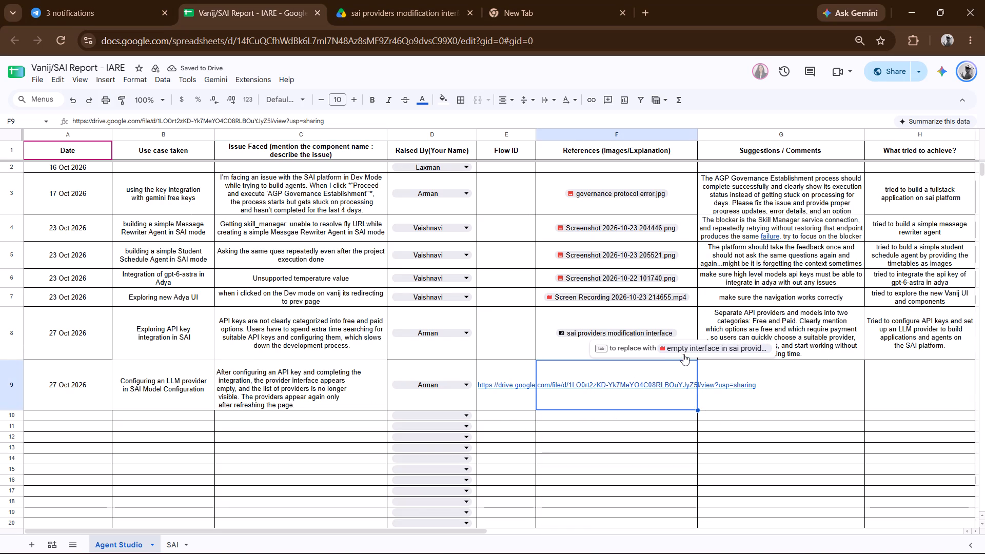
Copy Row 2's Suggestions / Comments text from the Issue Summary Writing chat in ChatGPT into row 9's Suggestions / Comments cell in the Vanij/SAI Report sheet.
{"action": "key", "text": "alt+Tab"}
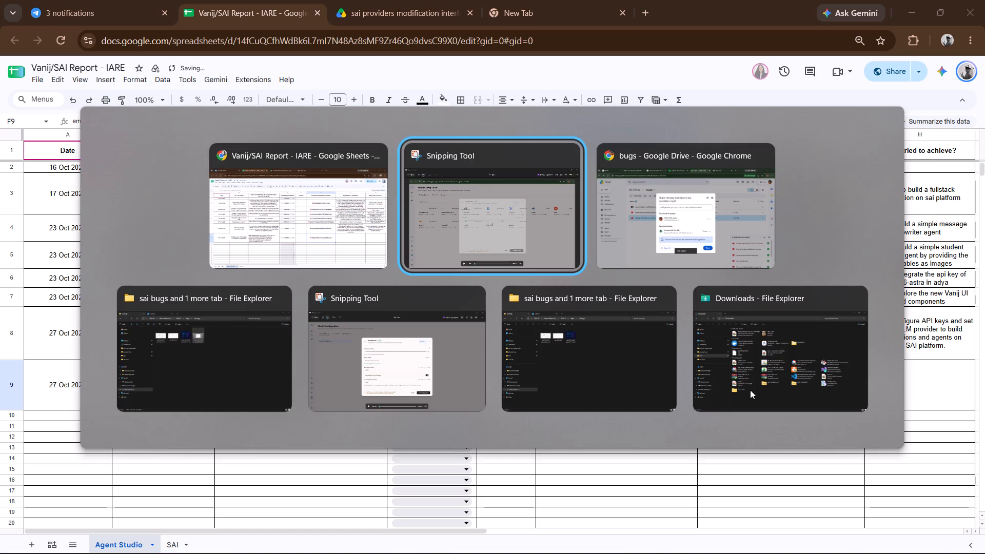
{"action": "key", "text": "alt+Tab"}
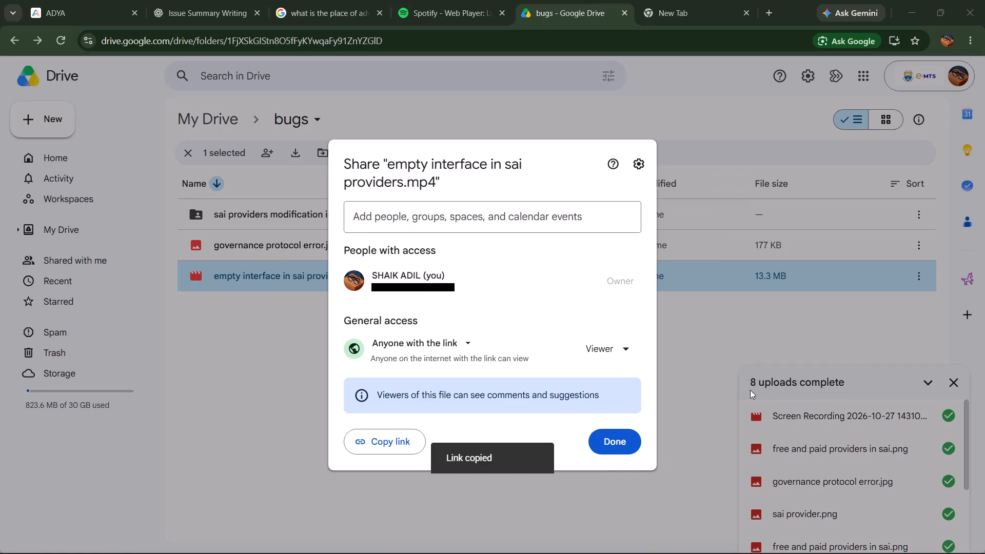
{"action": "left_click", "coordinate": [228, 0]}
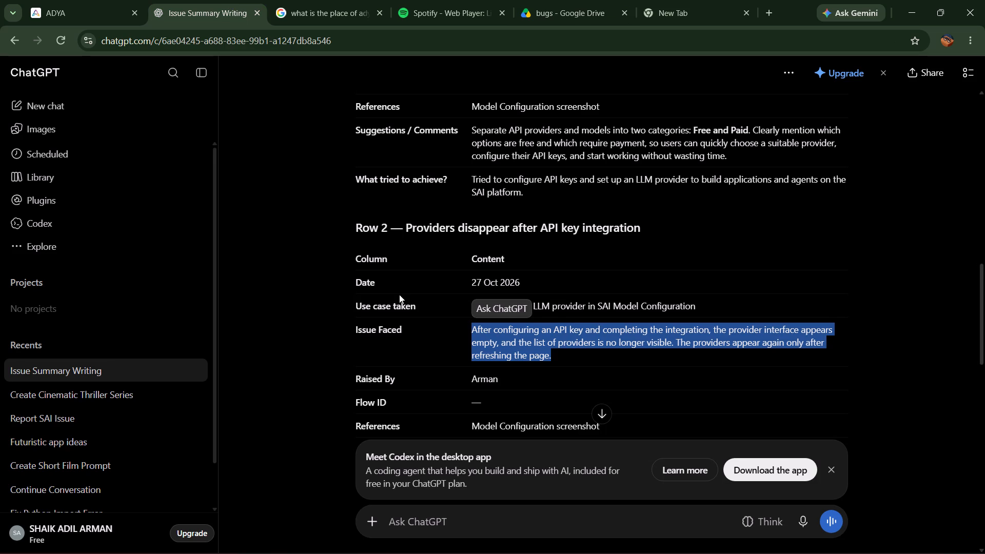
{"action": "scroll", "coordinate": [399, 294], "scroll_direction": "down", "scroll_amount": 1}
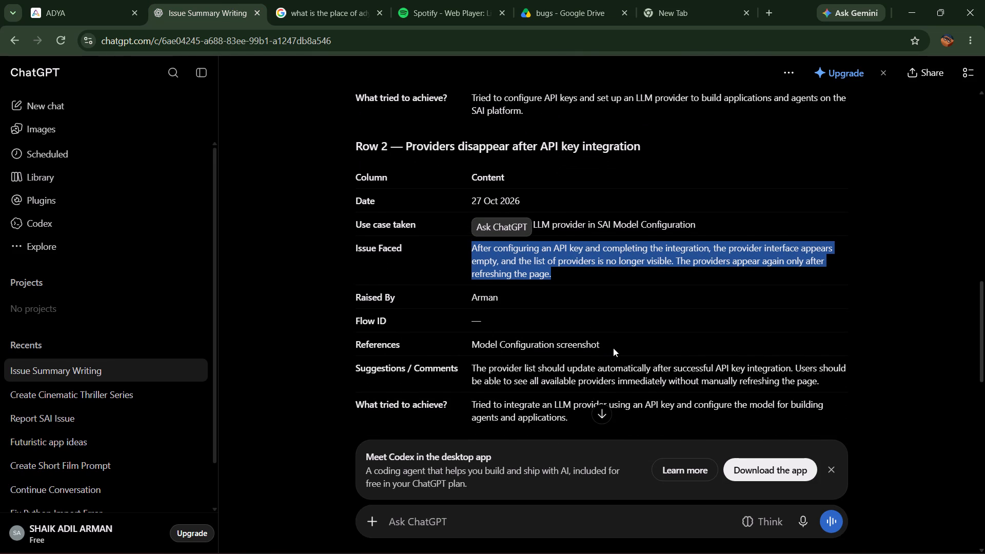
{"action": "key", "text": "alt+Tab"}
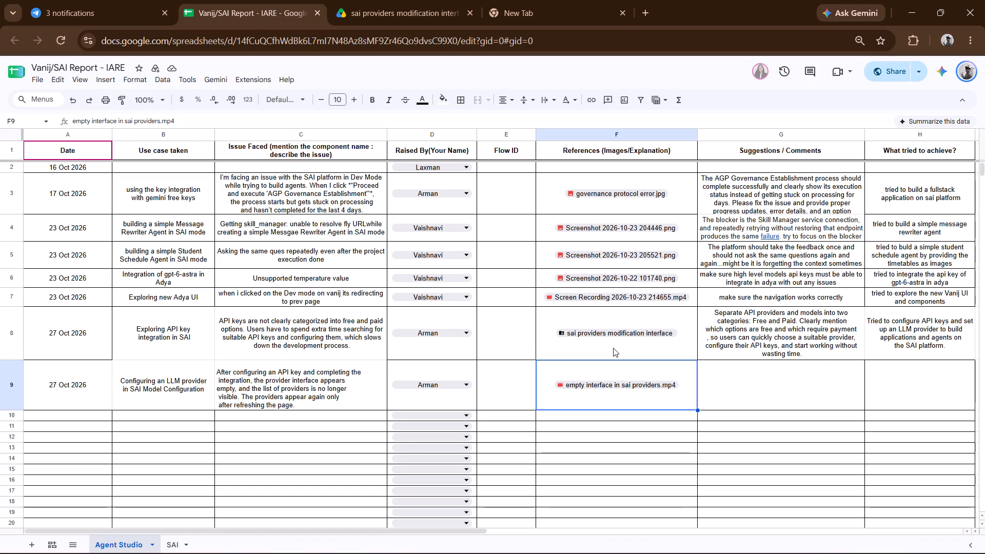
{"action": "key", "text": "alt+Tab"}
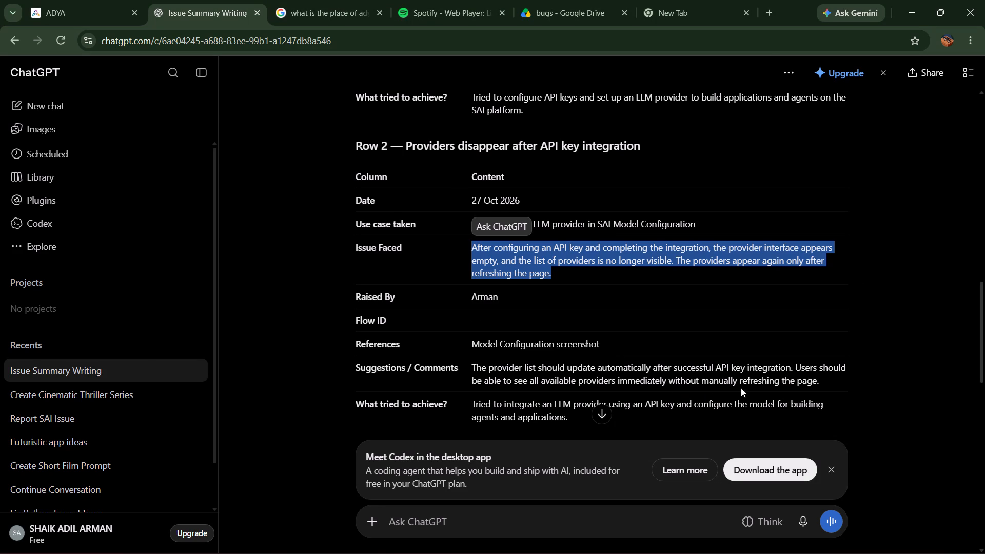
{"action": "left_click_drag", "start_coordinate": [838, 383], "coordinate": [452, 374]}
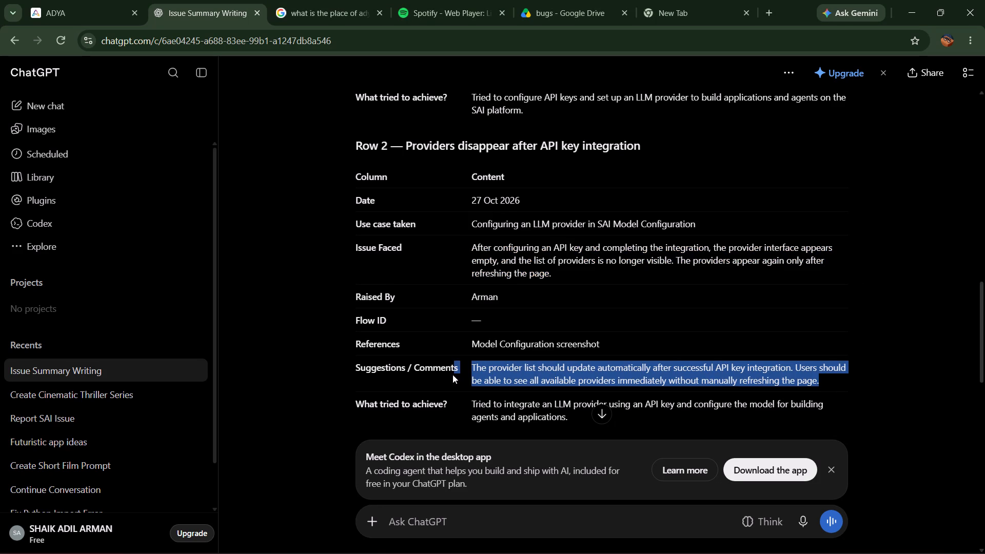
{"action": "left_click_drag", "start_coordinate": [452, 374], "coordinate": [471, 364]}
{"action": "key", "text": "ctrl+c"}
{"action": "key", "text": "alt+Tab"}
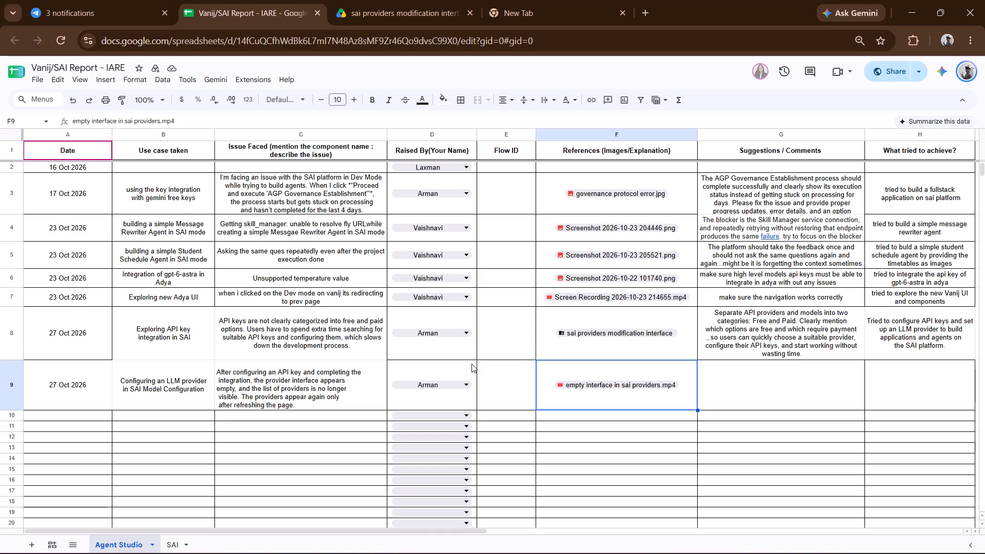
{"action": "left_click", "coordinate": [763, 398], "text": "ctrl"}
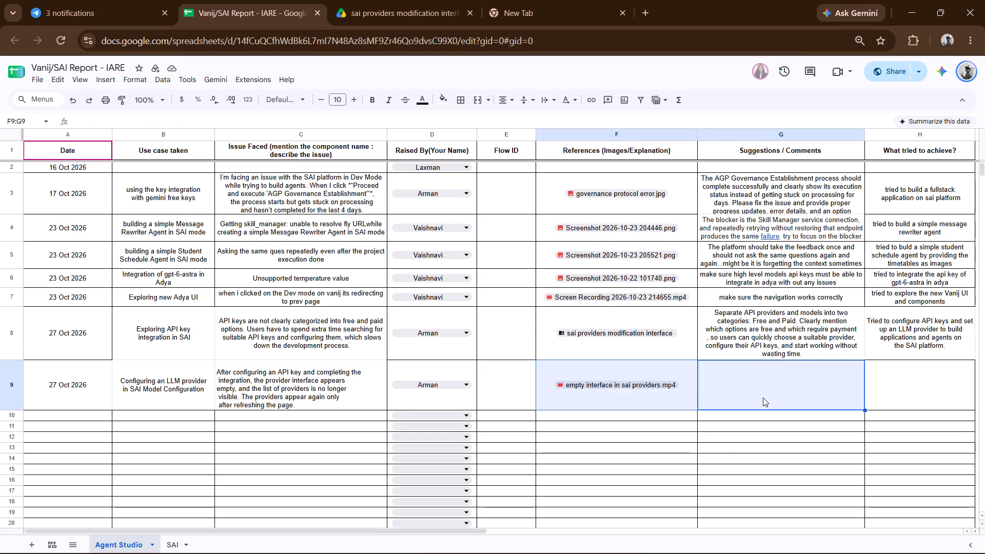
{"action": "left_click", "coordinate": [763, 398]}
{"action": "key", "text": "ctrl+v"}
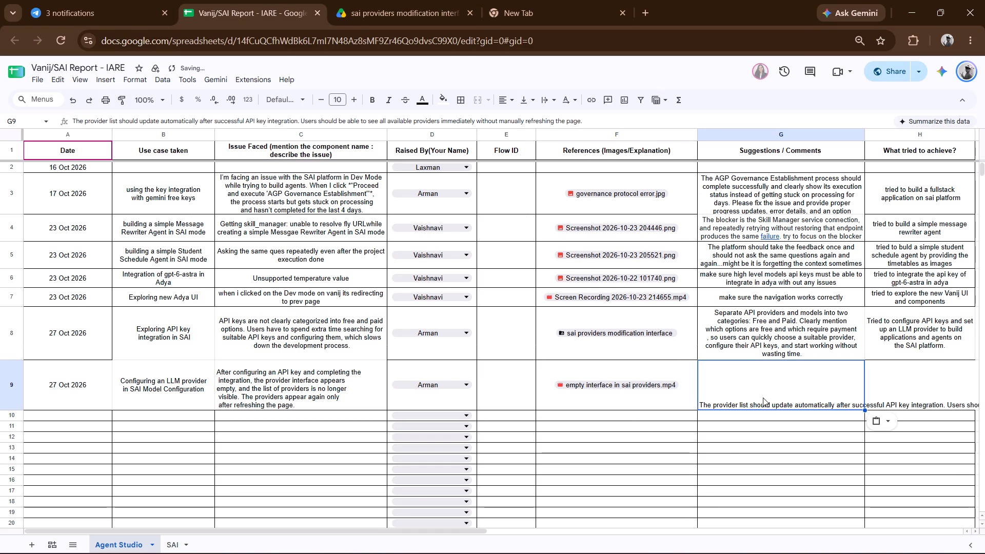
Insert a line break in row 9's Suggestions / Comments text after "The provider list should update automatically after".
{"action": "left_click", "coordinate": [213, 120]}
{"action": "key", "text": "alt+Return"}
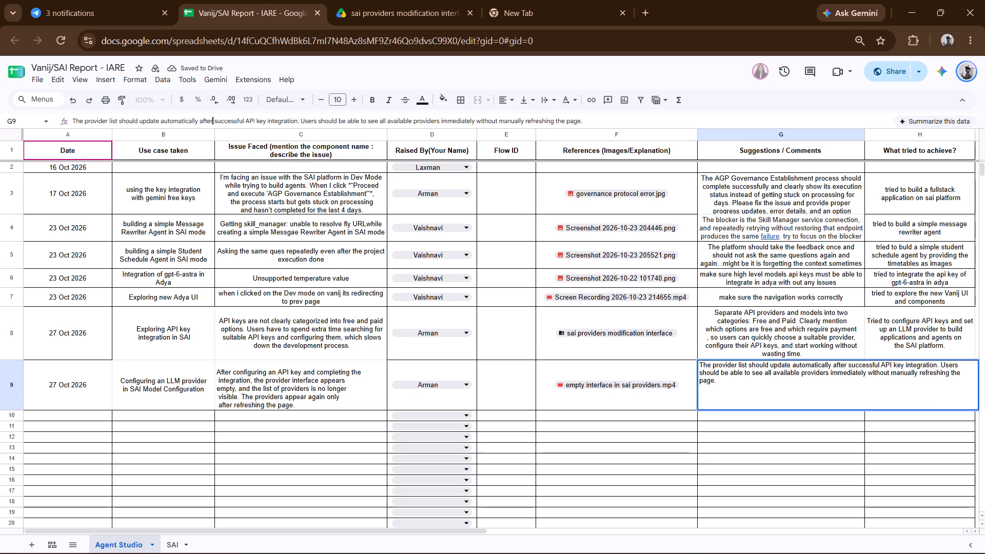
{"action": "key", "text": "Down"}
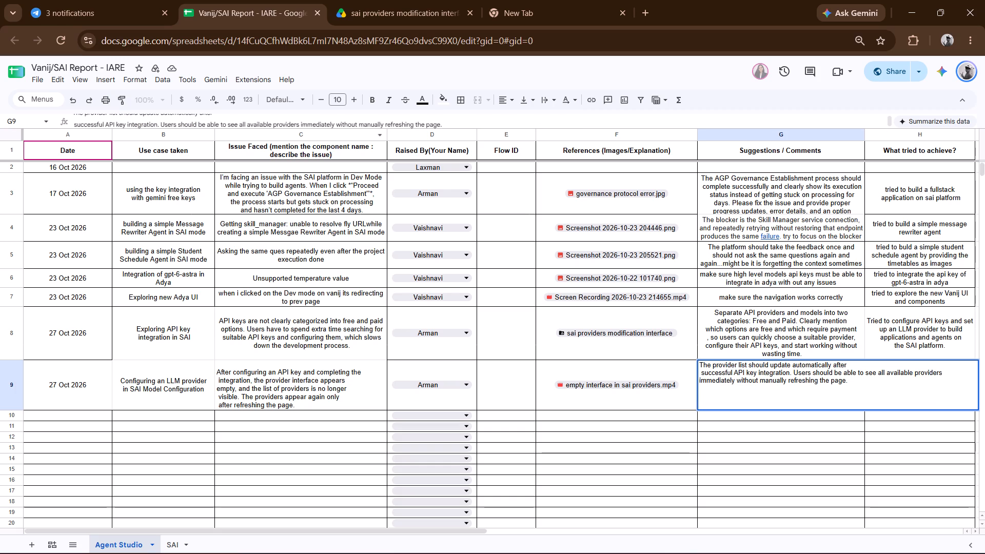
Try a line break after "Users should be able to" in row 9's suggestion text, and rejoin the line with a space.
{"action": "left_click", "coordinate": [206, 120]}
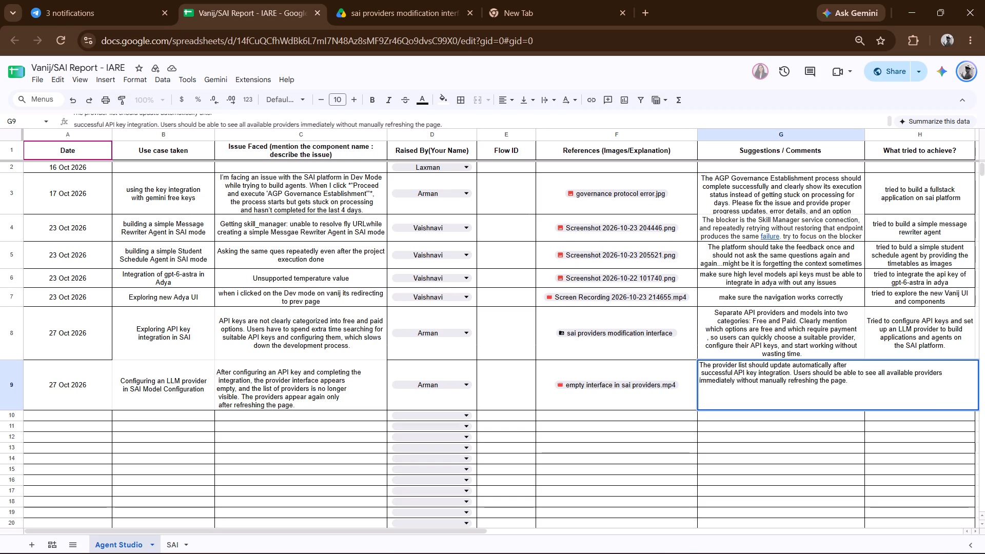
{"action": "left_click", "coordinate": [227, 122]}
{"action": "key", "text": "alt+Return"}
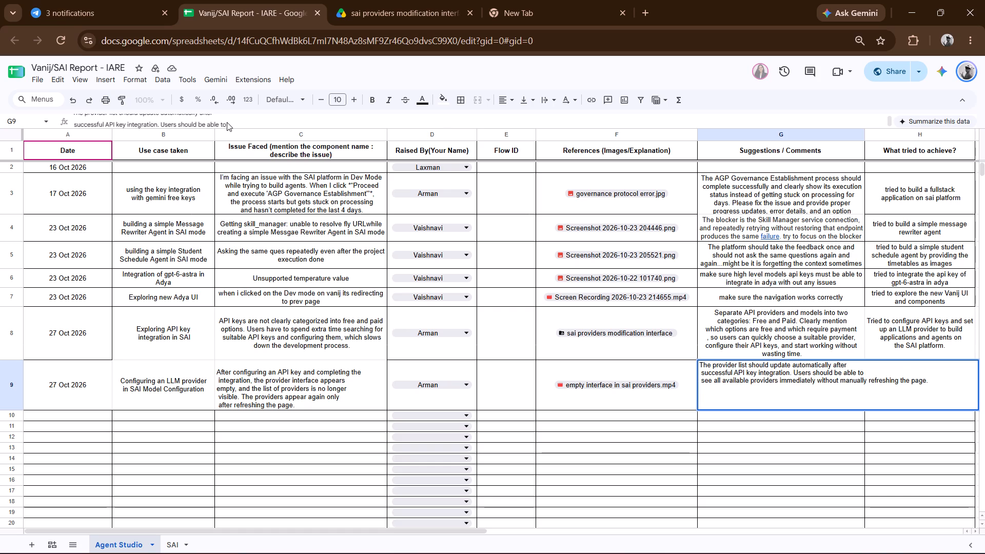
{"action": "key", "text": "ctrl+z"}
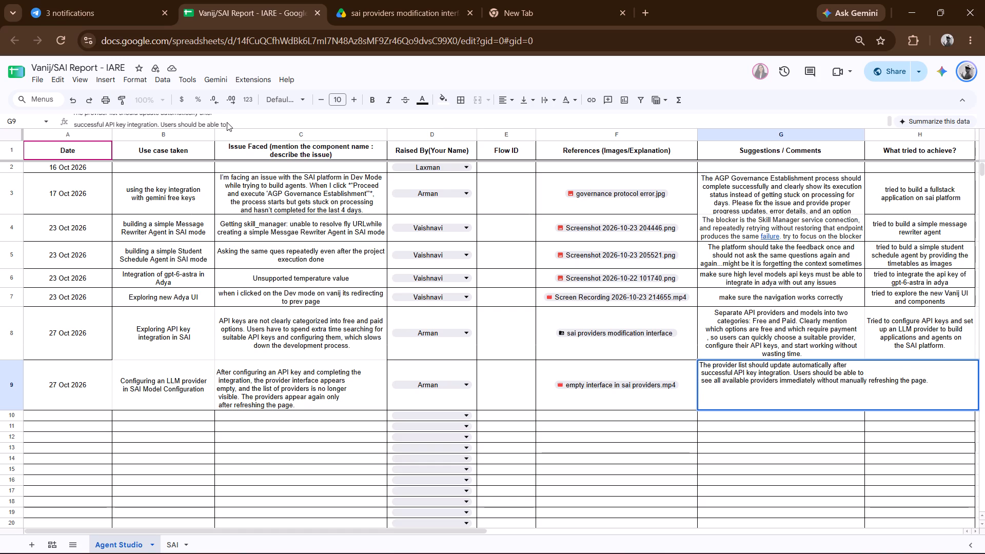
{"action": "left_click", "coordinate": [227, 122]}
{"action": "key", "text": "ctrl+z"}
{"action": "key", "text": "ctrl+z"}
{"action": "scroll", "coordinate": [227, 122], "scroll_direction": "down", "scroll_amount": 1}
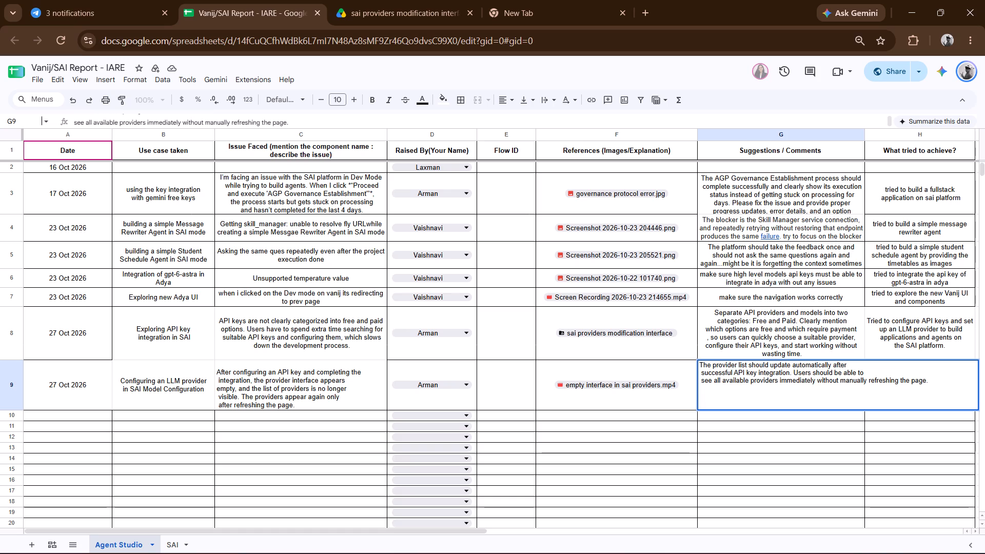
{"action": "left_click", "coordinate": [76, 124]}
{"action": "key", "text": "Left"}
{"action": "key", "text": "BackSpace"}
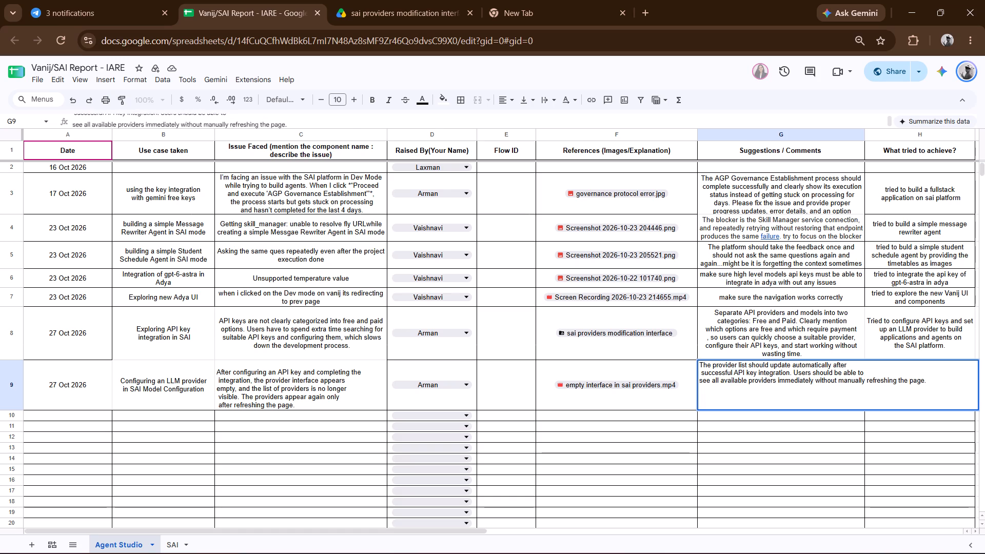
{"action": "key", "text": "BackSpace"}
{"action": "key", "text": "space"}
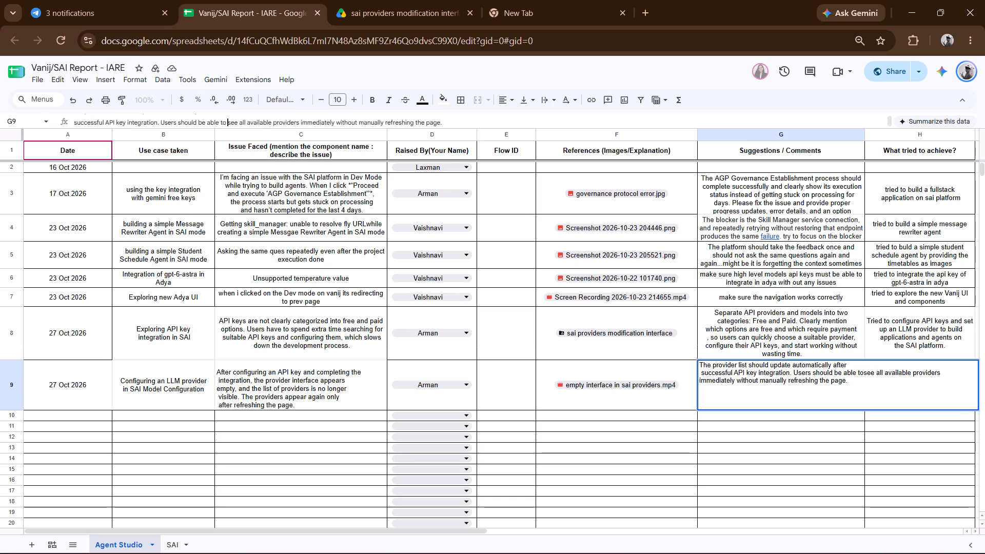
Break row 9's suggestion text onto new lines after "Users should be able" and after "immediately without", and finish editing the cell.
{"action": "key", "text": "Left"}
{"action": "key", "text": "Left"}
{"action": "key", "text": "Left"}
{"action": "key", "text": "Left"}
{"action": "key", "text": "Right"}
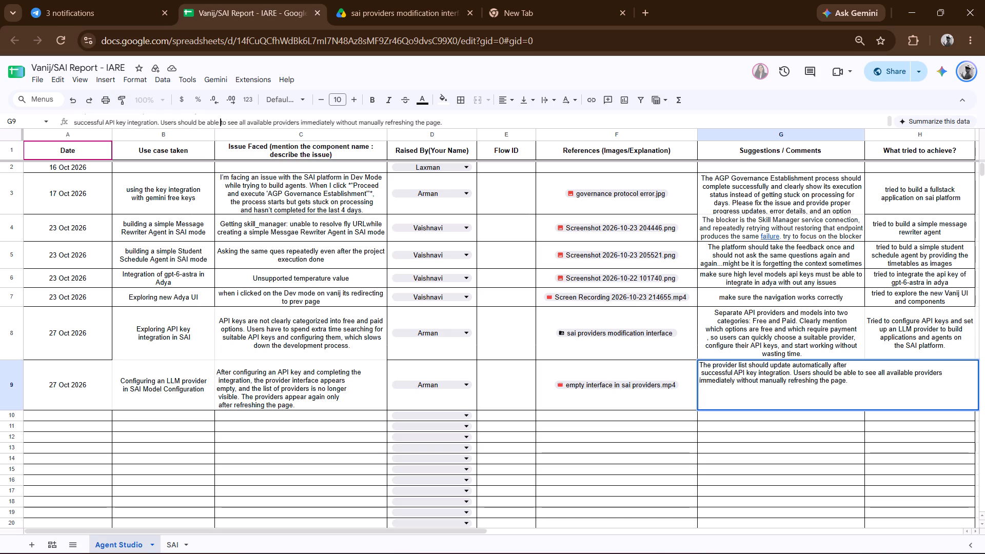
{"action": "key", "text": "alt+Return"}
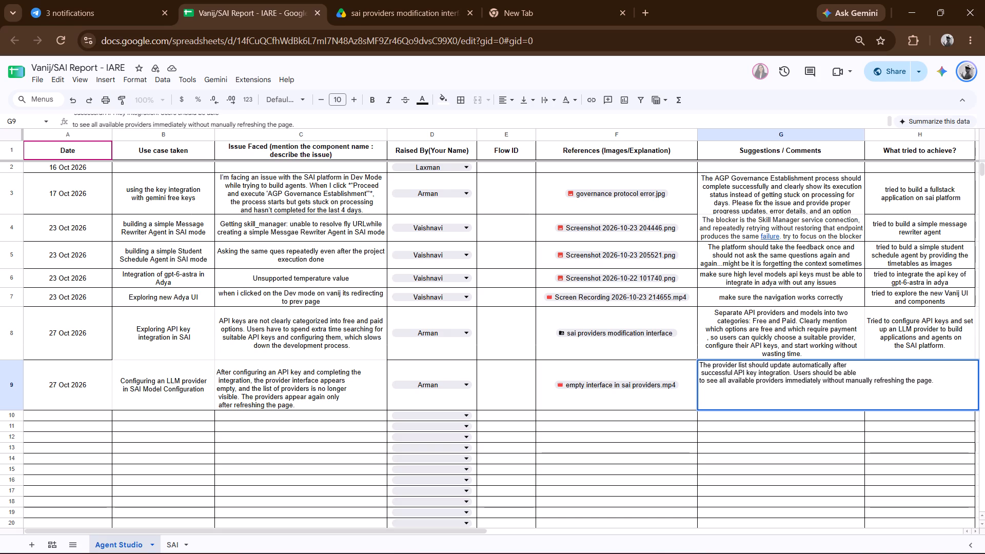
{"action": "left_click", "coordinate": [209, 123]}
{"action": "key", "text": "alt+Return"}
{"action": "scroll", "coordinate": [209, 123], "scroll_direction": "down", "scroll_amount": 1}
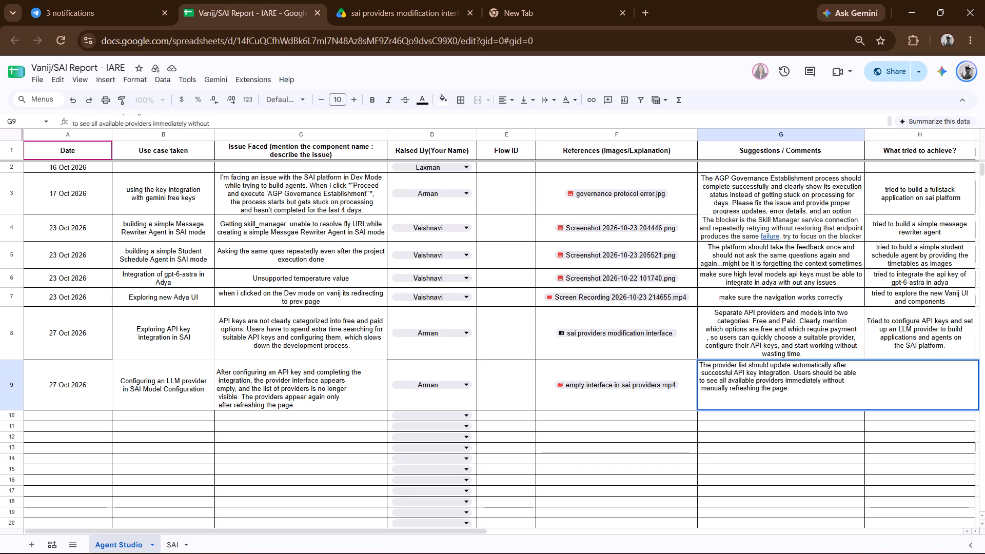
{"action": "scroll", "coordinate": [209, 123], "scroll_direction": "down", "scroll_amount": 1}
{"action": "scroll", "coordinate": [209, 123], "scroll_direction": "up", "scroll_amount": 1}
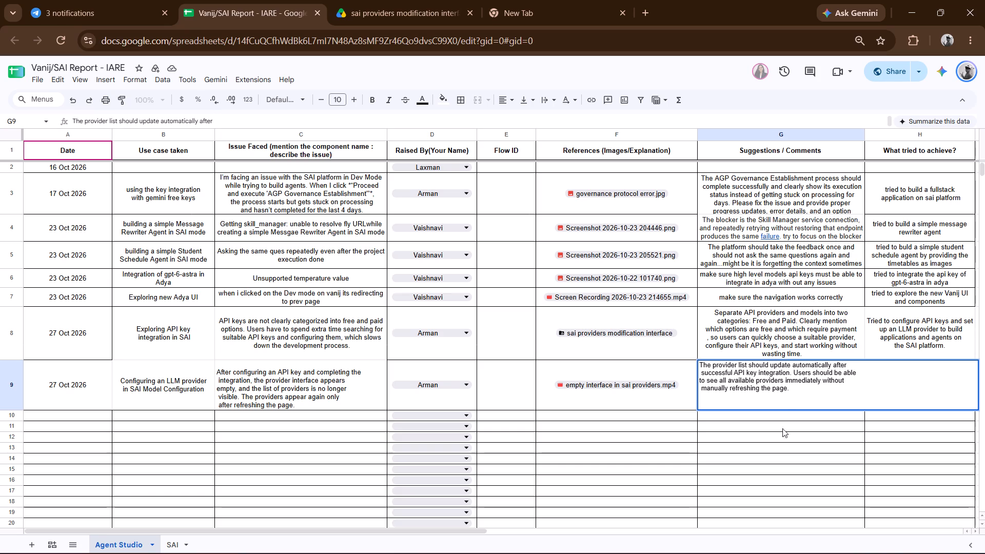
{"action": "left_click", "coordinate": [780, 446]}
{"action": "left_click", "coordinate": [894, 378]}
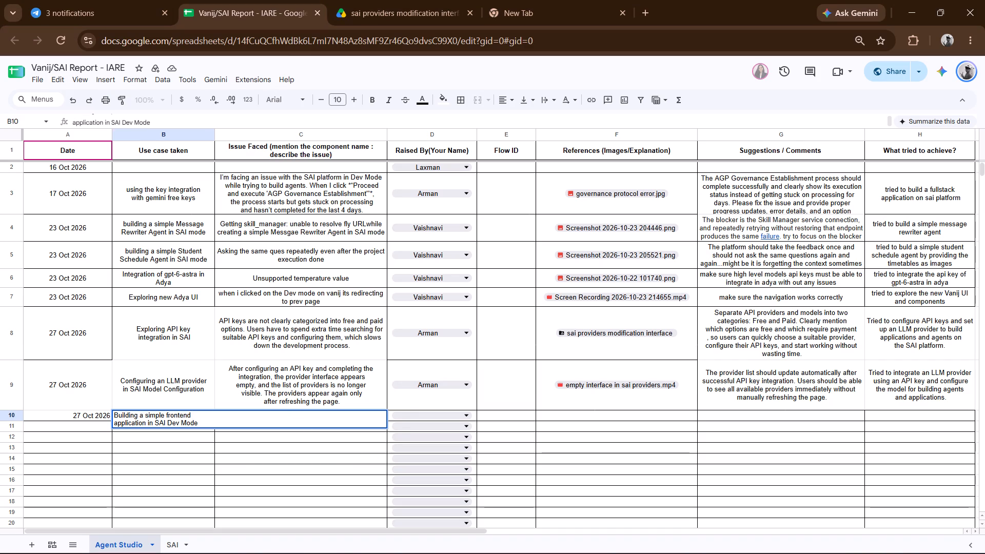
{"action": "left_click", "coordinate": [285, 442]}
{"action": "left_click", "coordinate": [285, 414]}
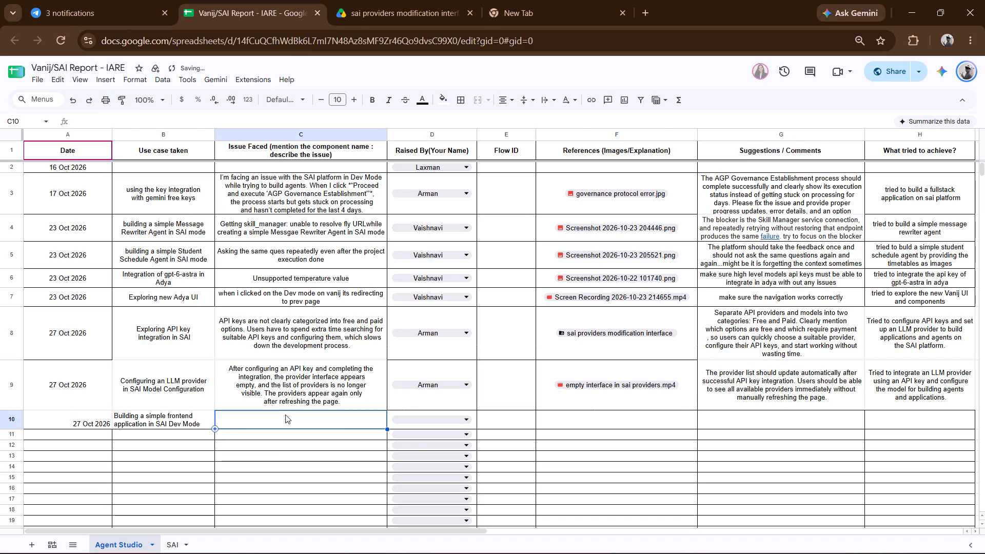
{"action": "key", "text": "ctrl+v"}
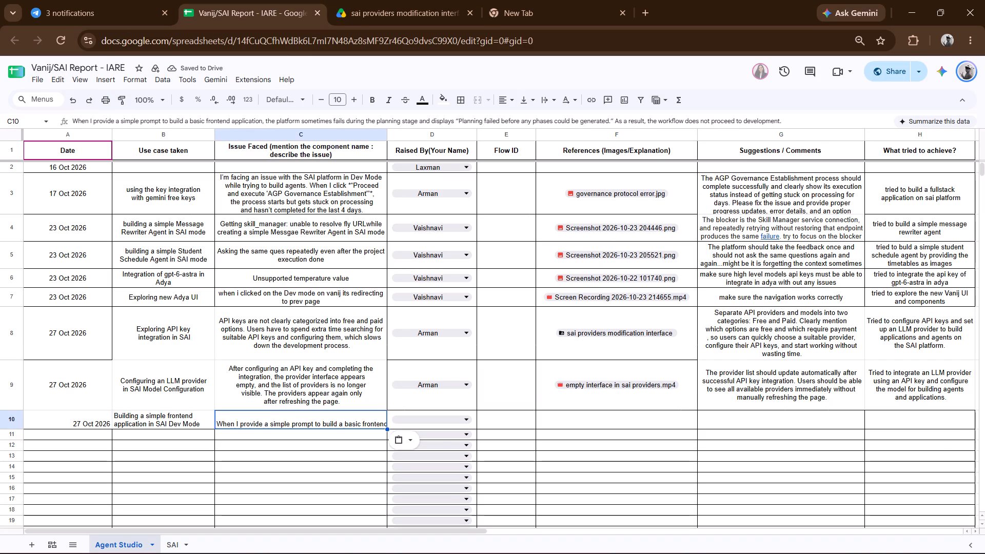
Break row 10's issue text onto new lines after "build a basic", "sometimes fails during", "Planning failed before" and "As a result, the".
{"action": "left_click", "coordinate": [206, 120]}
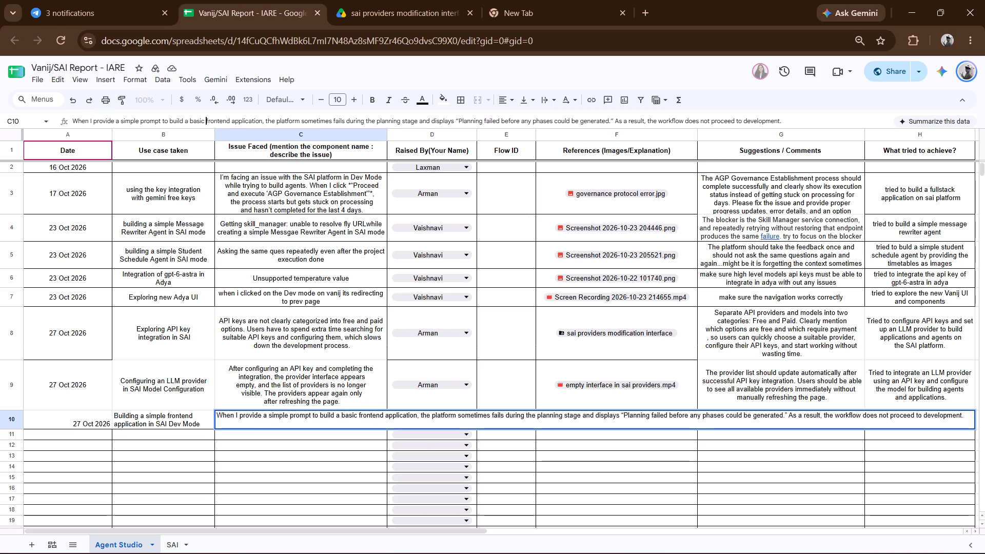
{"action": "key", "text": "alt+Return"}
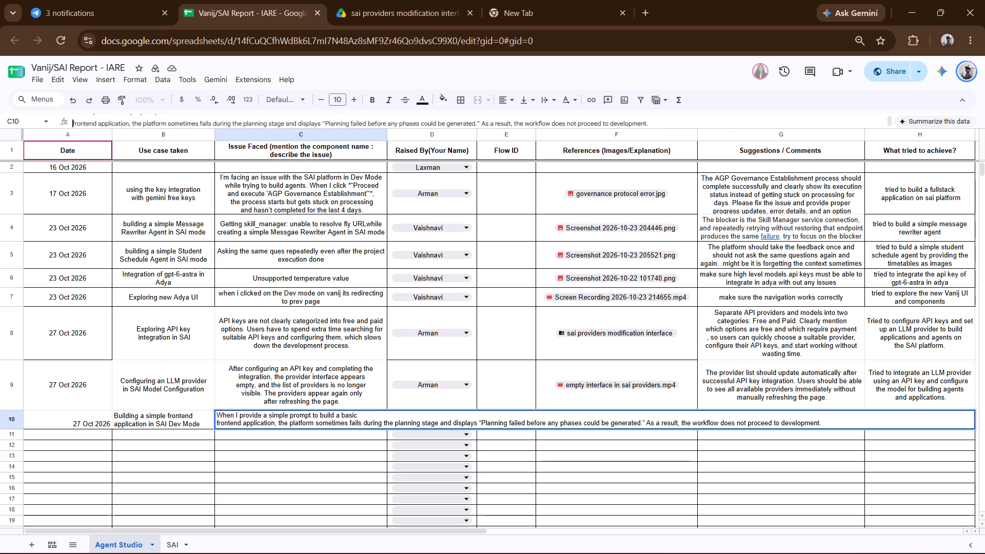
{"action": "left_click", "coordinate": [230, 123]}
{"action": "key", "text": "alt+Return"}
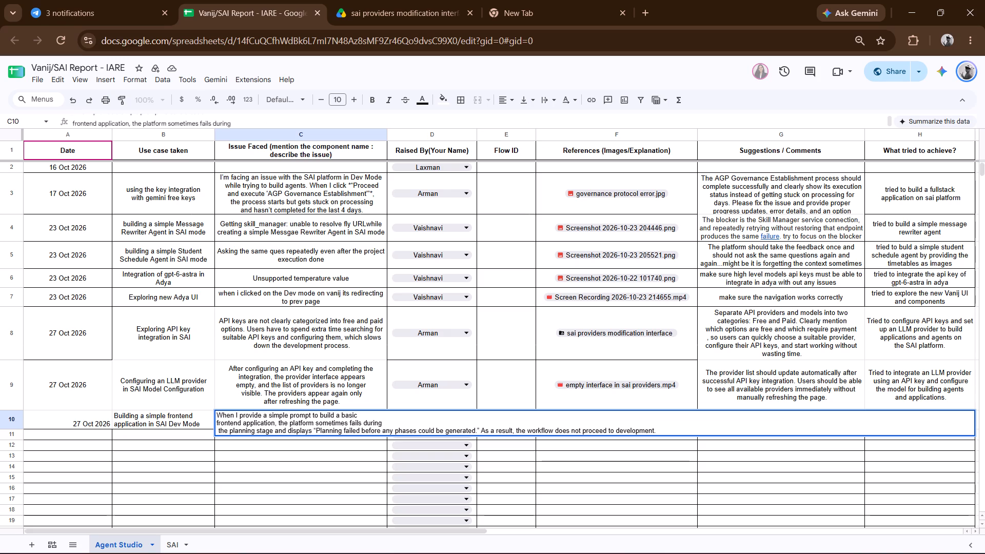
{"action": "scroll", "coordinate": [230, 123], "scroll_direction": "down", "scroll_amount": 1}
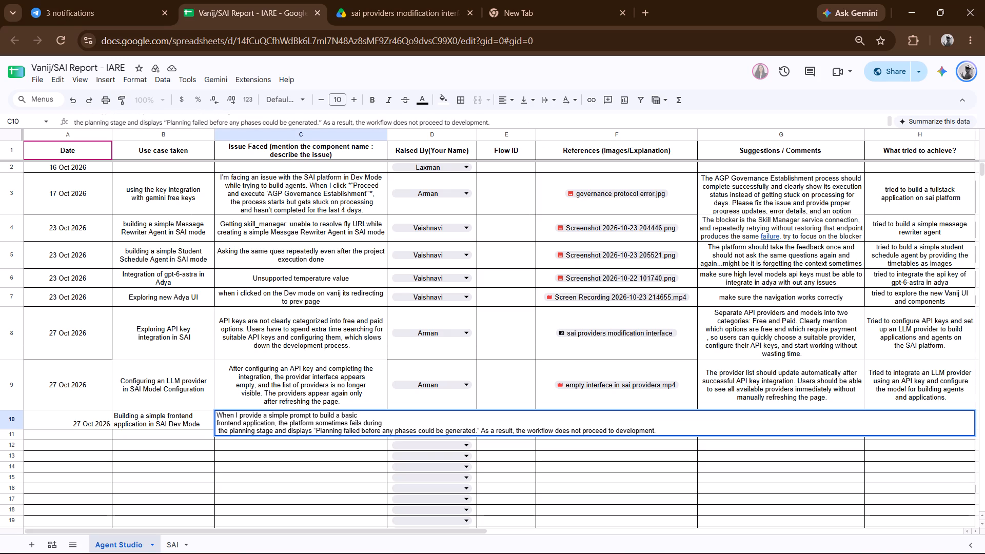
{"action": "left_click", "coordinate": [228, 123]}
{"action": "key", "text": "alt+Return"}
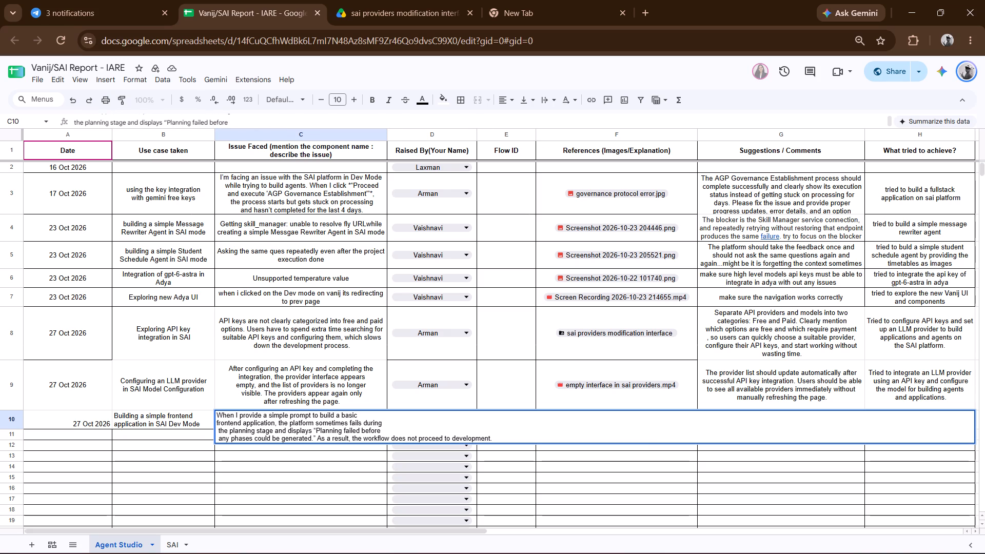
{"action": "scroll", "coordinate": [228, 123], "scroll_direction": "down", "scroll_amount": 1}
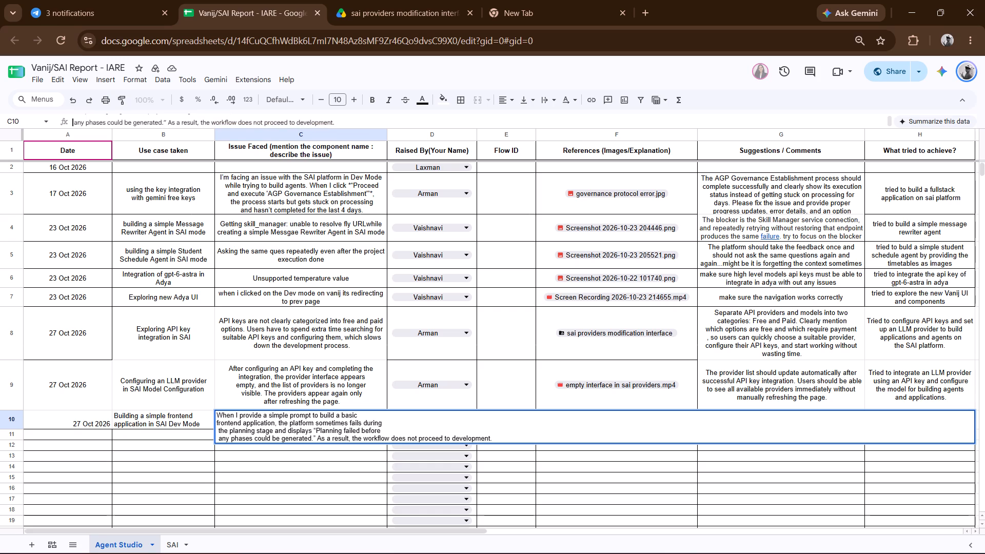
{"action": "left_click", "coordinate": [211, 123]}
{"action": "key", "text": "alt+Return"}
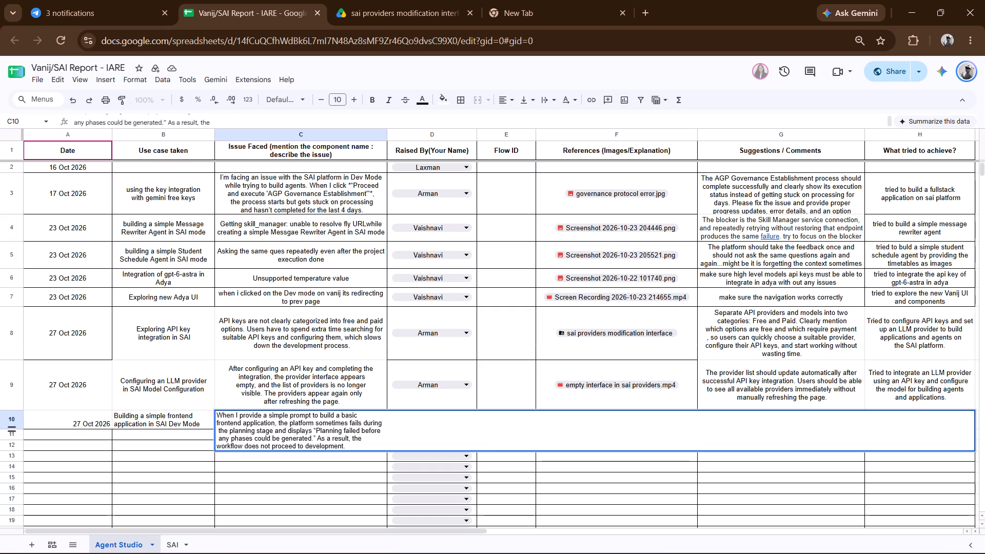
Increase row 10's height so the full issue text fits inside its cell.
{"action": "left_click_drag", "start_coordinate": [11, 427], "coordinate": [11, 447]}
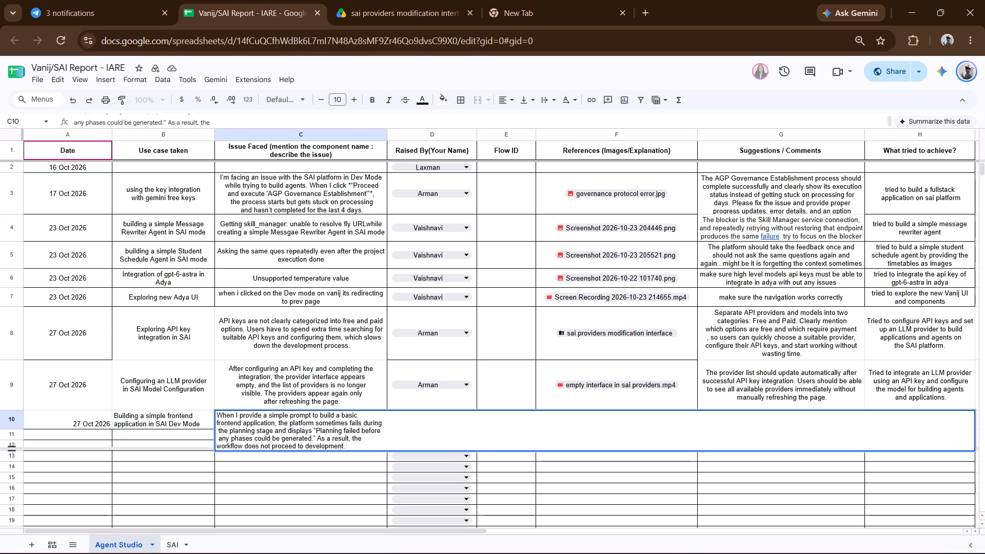
{"action": "left_click_drag", "start_coordinate": [11, 447], "coordinate": [11, 461]}
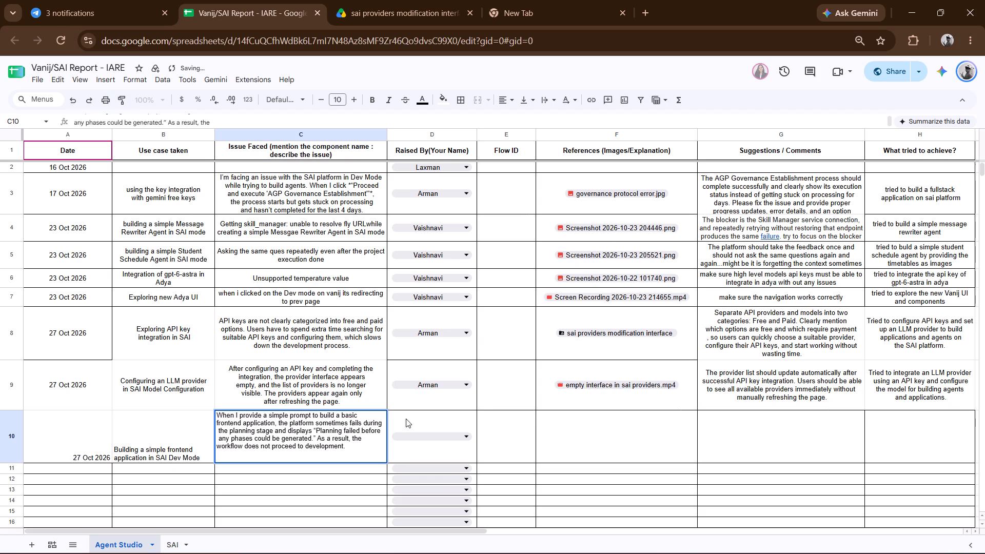
Set row 10's Raised By value to Arman.
{"action": "left_click", "coordinate": [444, 433]}
{"action": "left_click", "coordinate": [402, 523]}
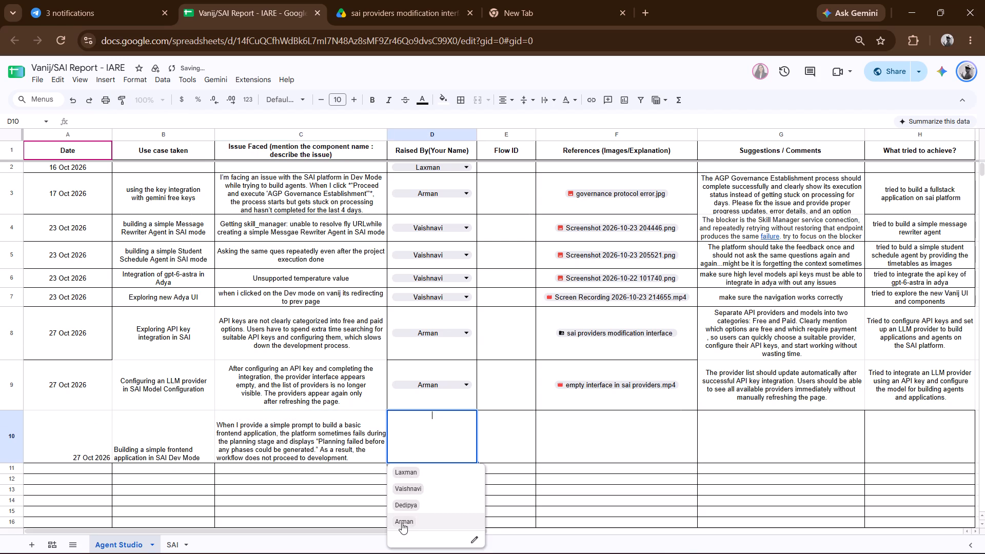
Switch to File Explorer's Gallery and look through recent captures for a planning-failure image to use as row 10's reference.
{"action": "left_click", "coordinate": [573, 435]}
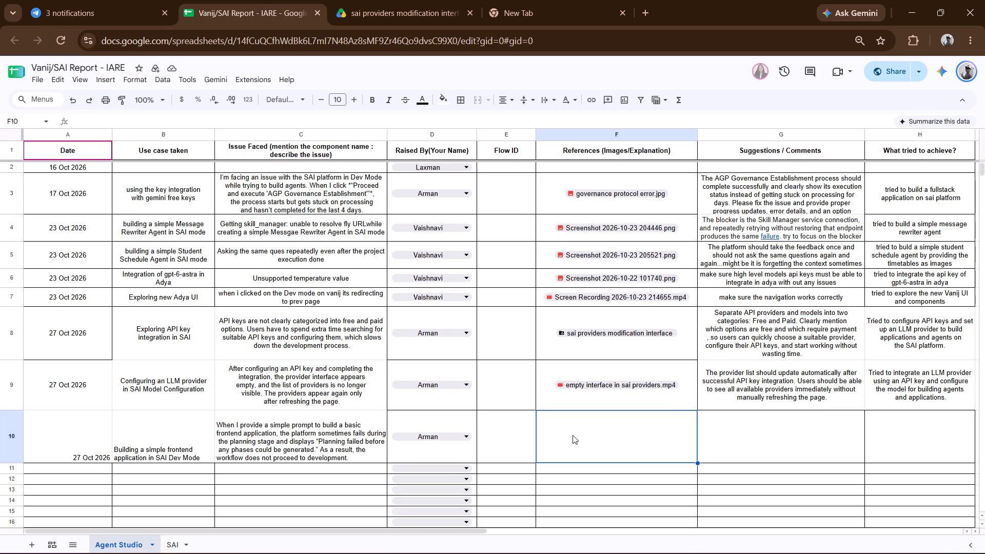
{"action": "key", "text": "alt+Tab"}
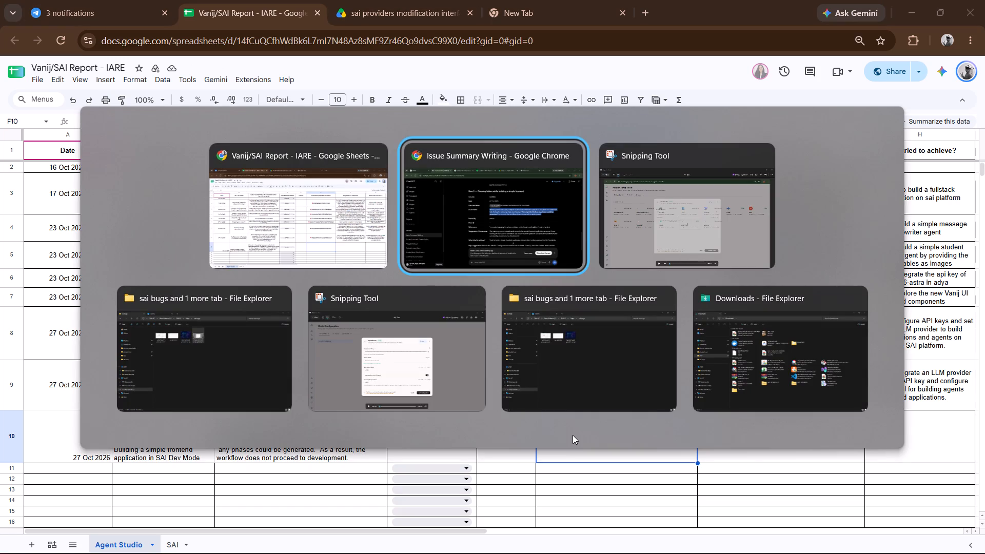
{"action": "key", "text": "alt+Tab"}
{"action": "key", "text": "alt+Tab"}
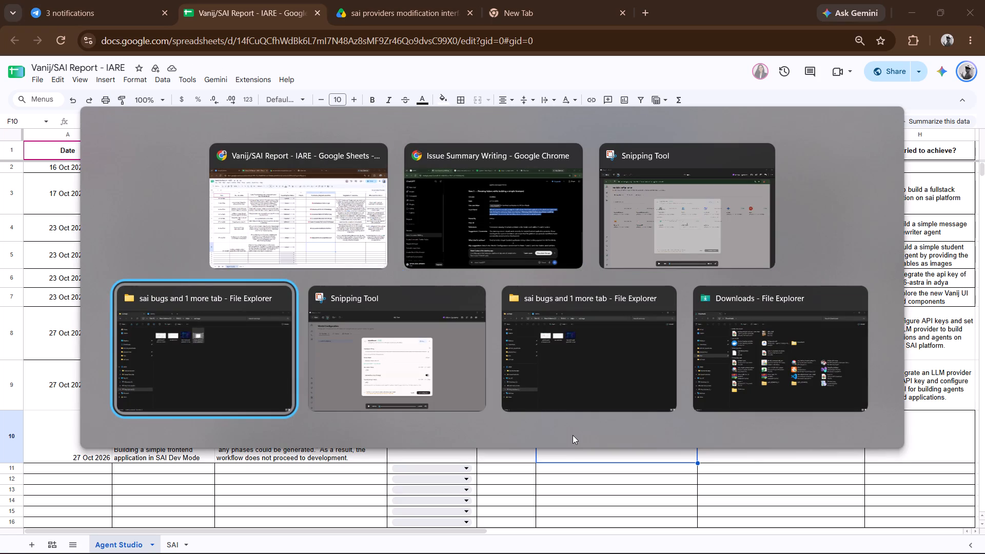
{"action": "left_click", "coordinate": [198, 5]}
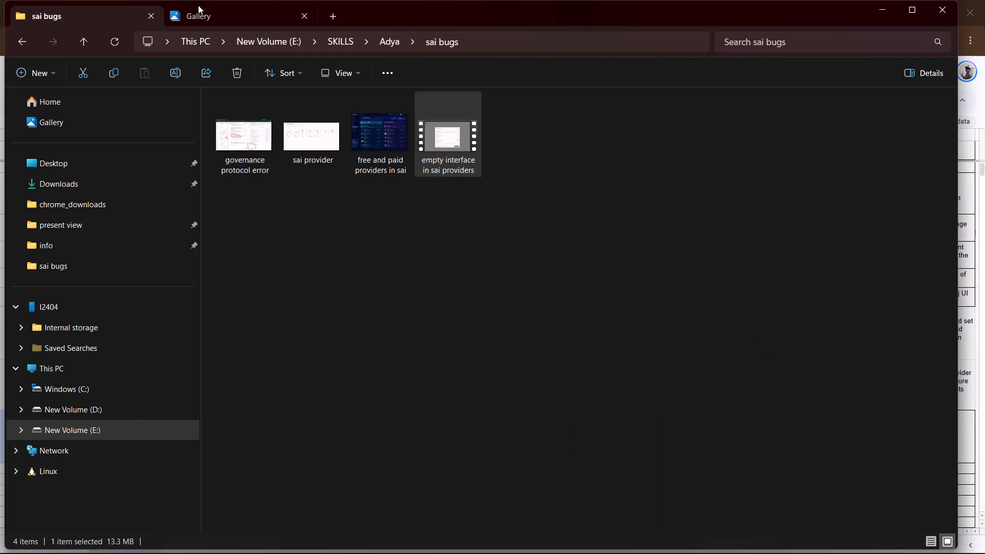
{"action": "left_click", "coordinate": [192, 23]}
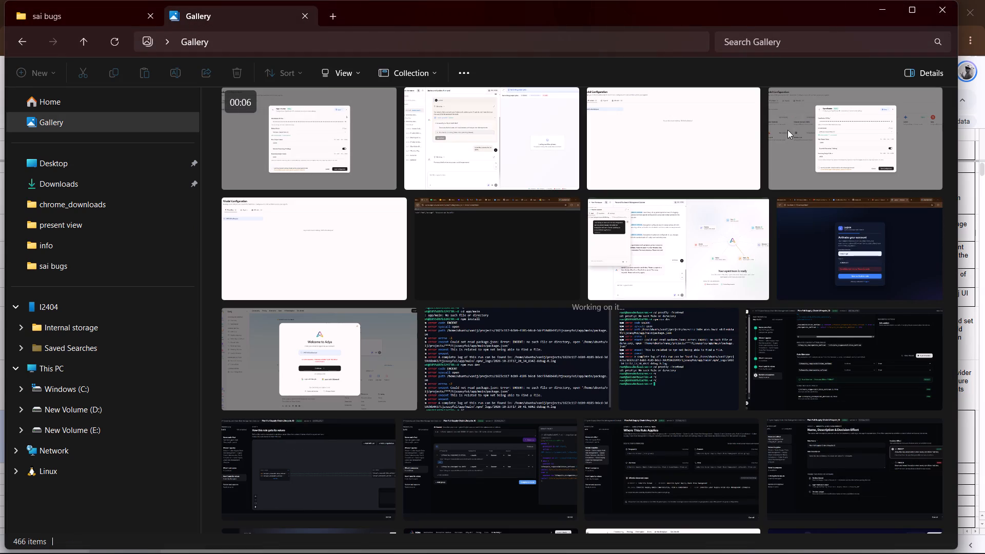
{"action": "left_click", "coordinate": [692, 135]}
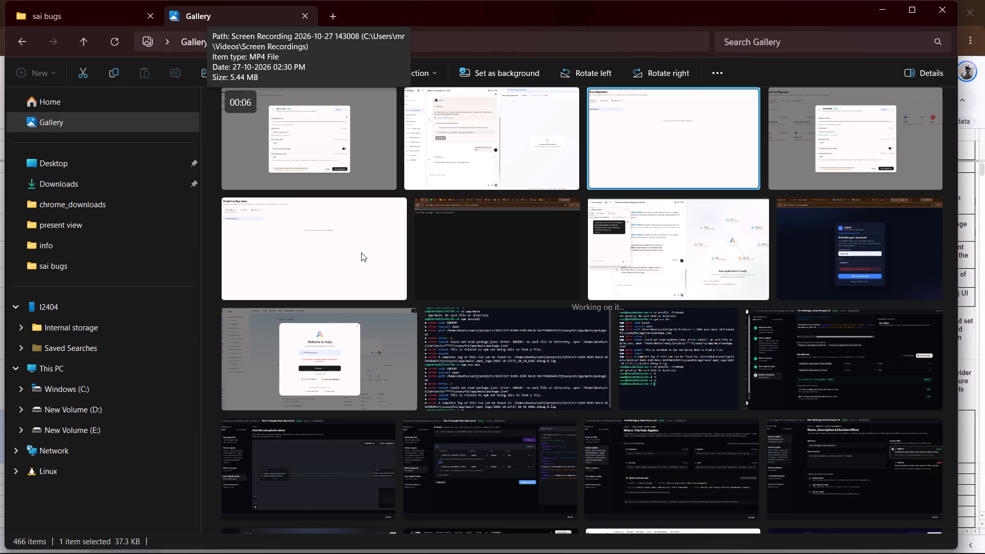
{"action": "double_click", "coordinate": [661, 249]}
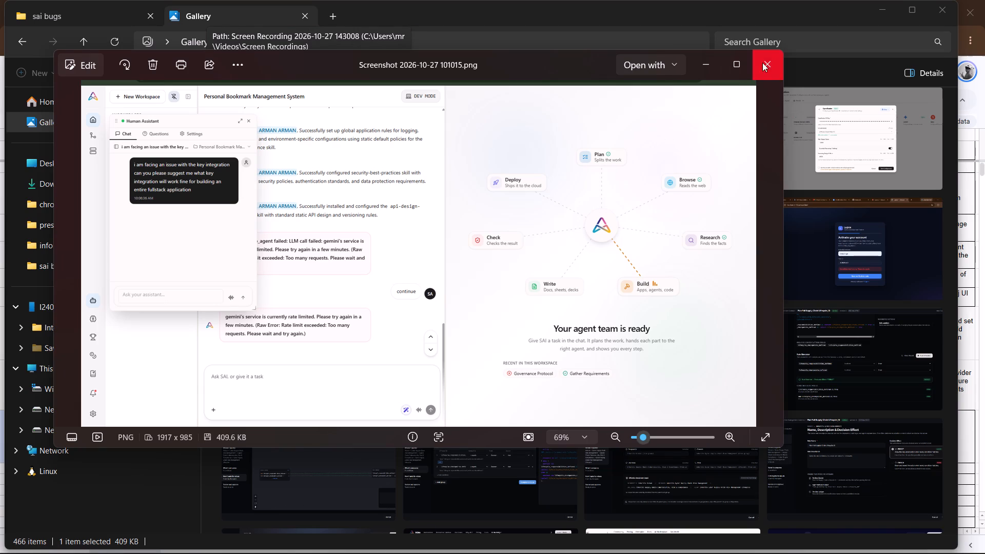
{"action": "left_click", "coordinate": [776, 66]}
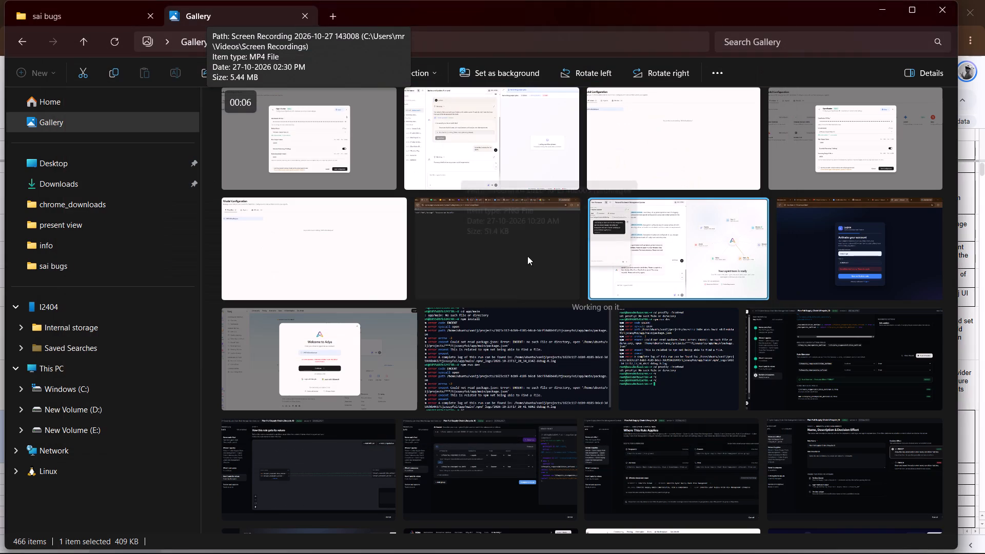
Switch to the ADYA site, open the Snakes and Ladders Frontend workspace and send the chat message "hello start it again".
{"action": "key", "text": "alt+Tab"}
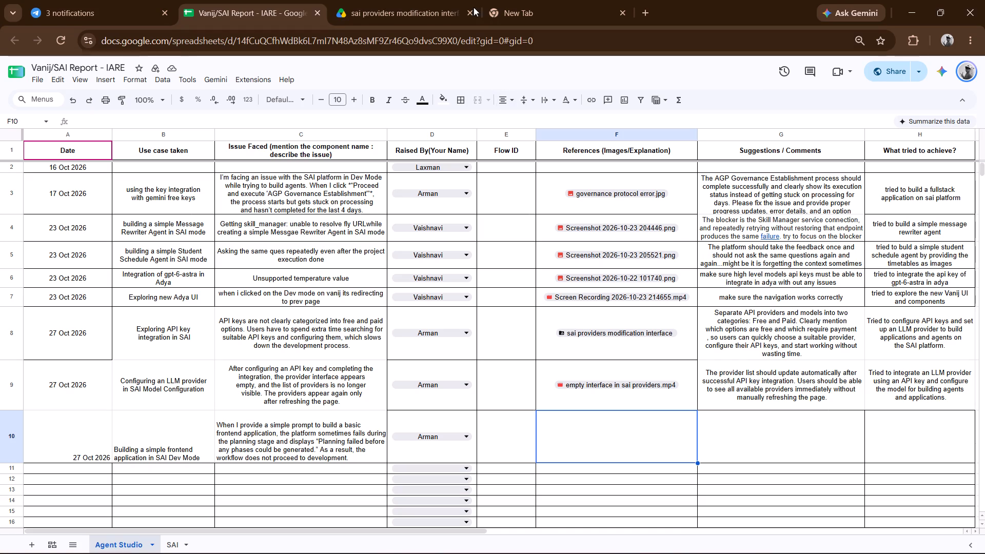
{"action": "key", "text": "alt+Tab"}
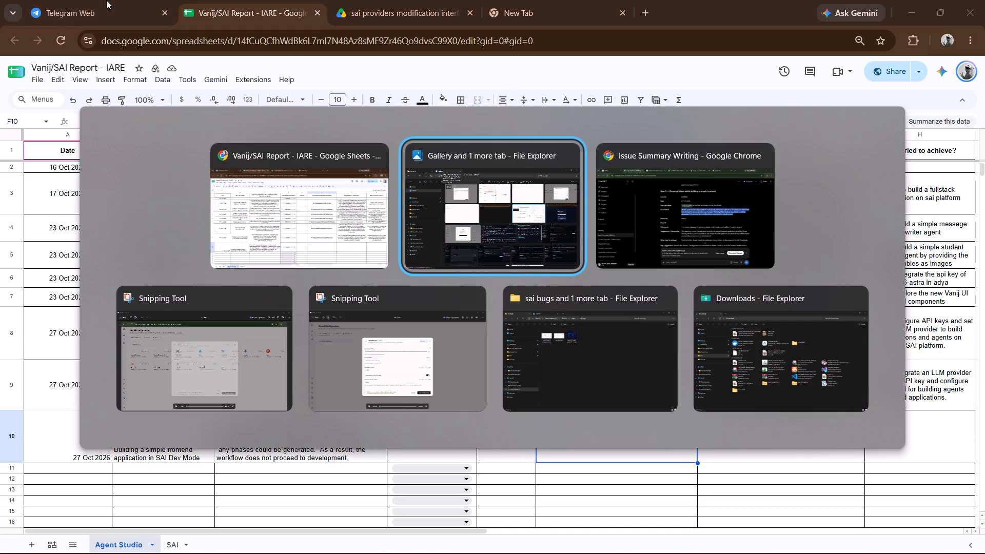
{"action": "key", "text": "alt+Tab"}
{"action": "left_click", "coordinate": [121, 8]}
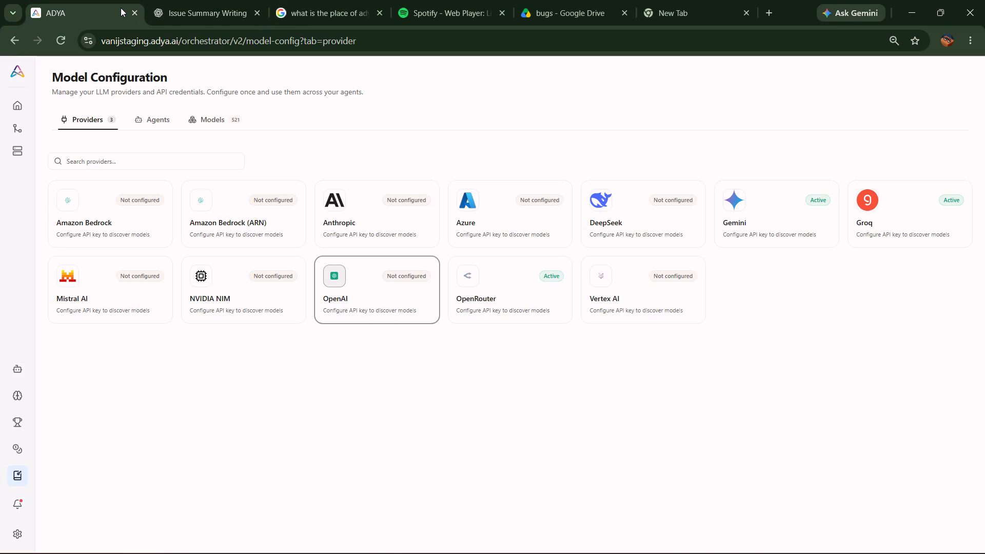
{"action": "left_click", "coordinate": [21, 105]}
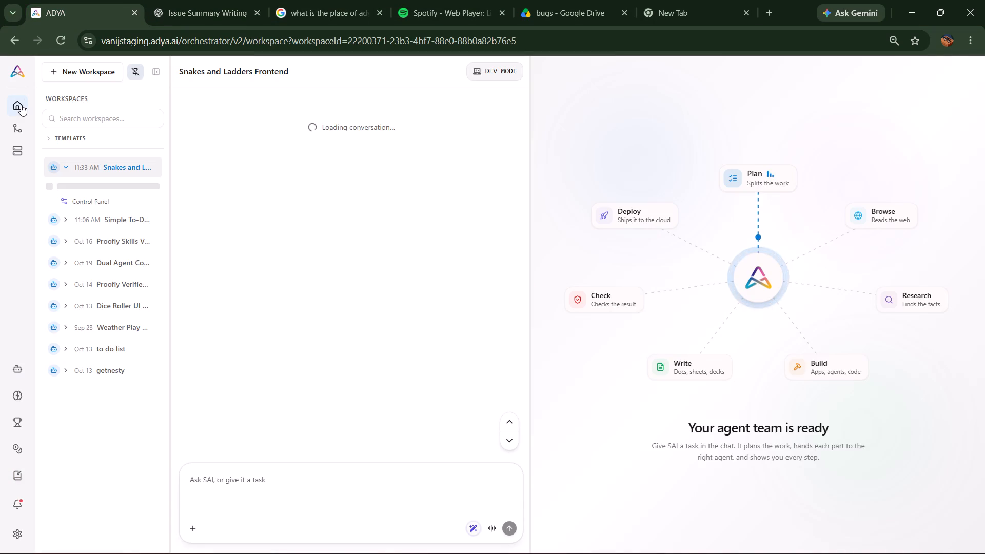
{"action": "scroll", "coordinate": [385, 256], "scroll_direction": "down", "scroll_amount": 5}
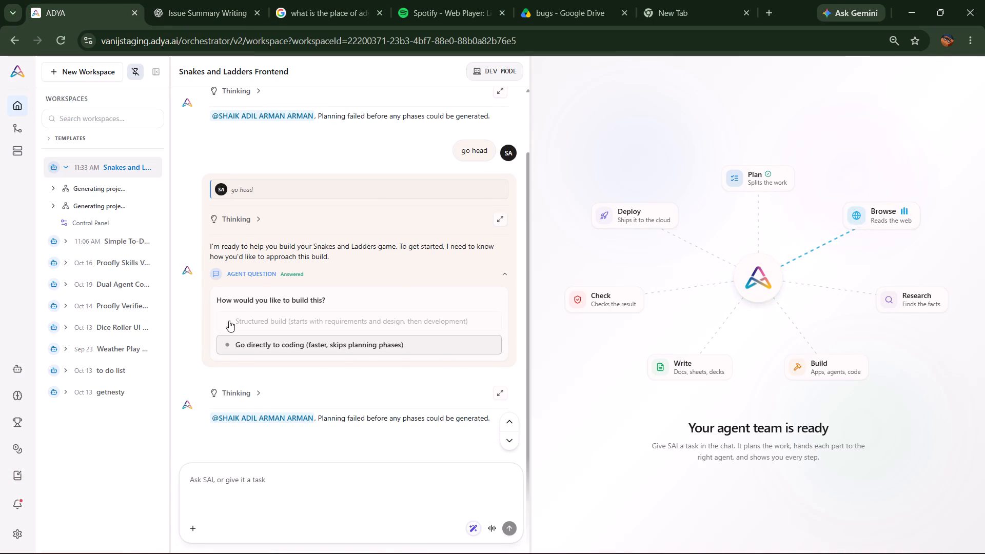
{"action": "left_click", "coordinate": [283, 477]}
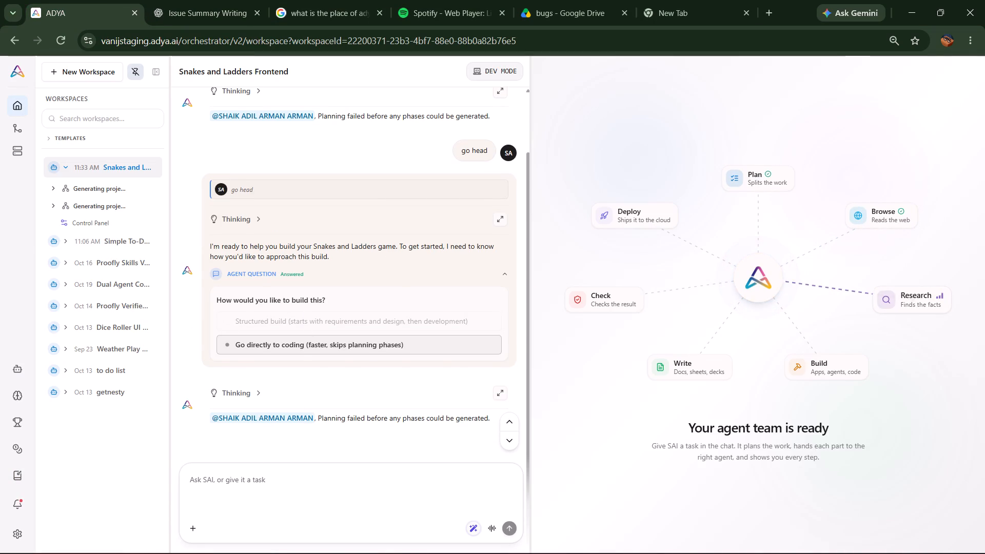
{"action": "type", "text": "hello"}
{"action": "key", "text": "space"}
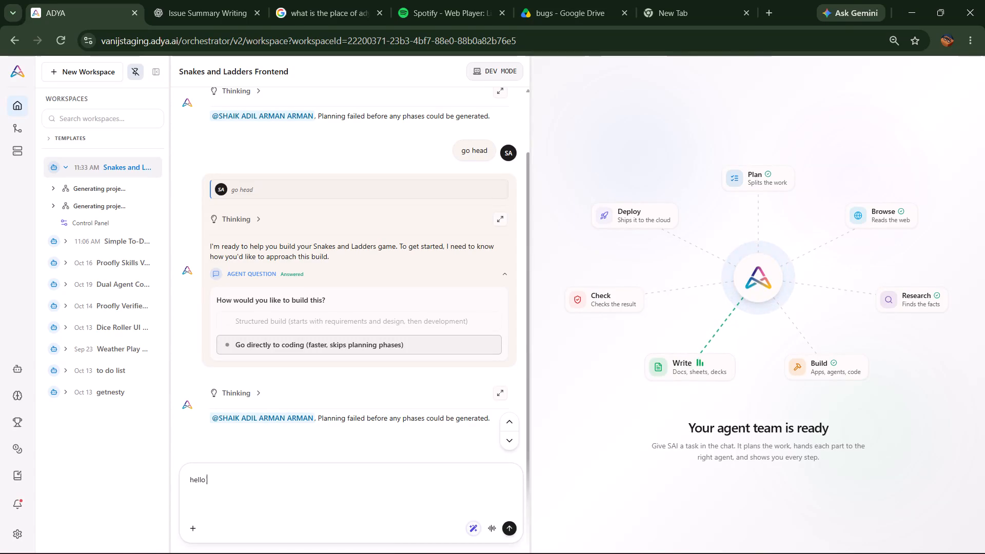
{"action": "type", "text": "start it again"}
{"action": "key", "text": "space"}
{"action": "key", "text": "Return"}
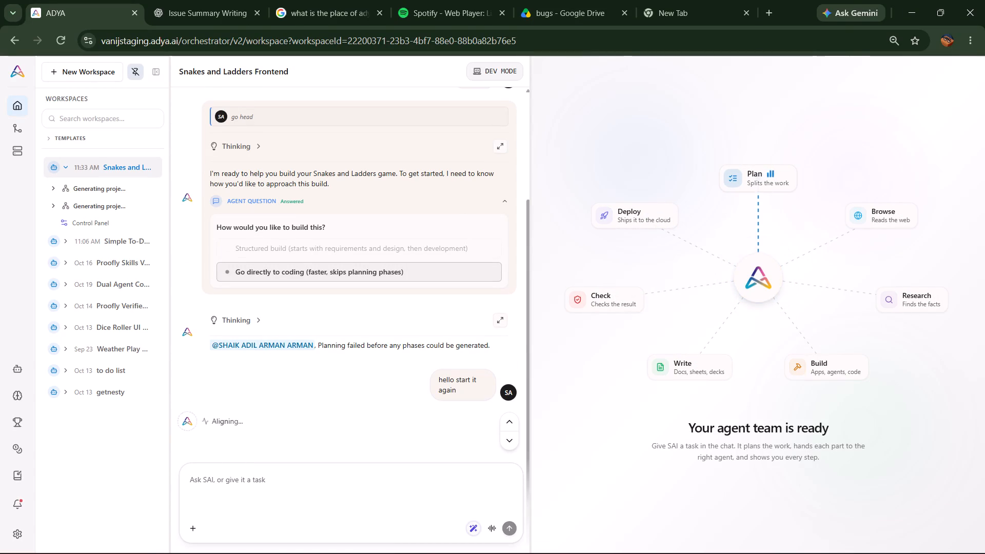
Expand both "Generating proje..." entries under the Snakes and Ladders workspace and open the first one's Flow View.
{"action": "scroll", "coordinate": [283, 477], "scroll_direction": "down", "scroll_amount": 4}
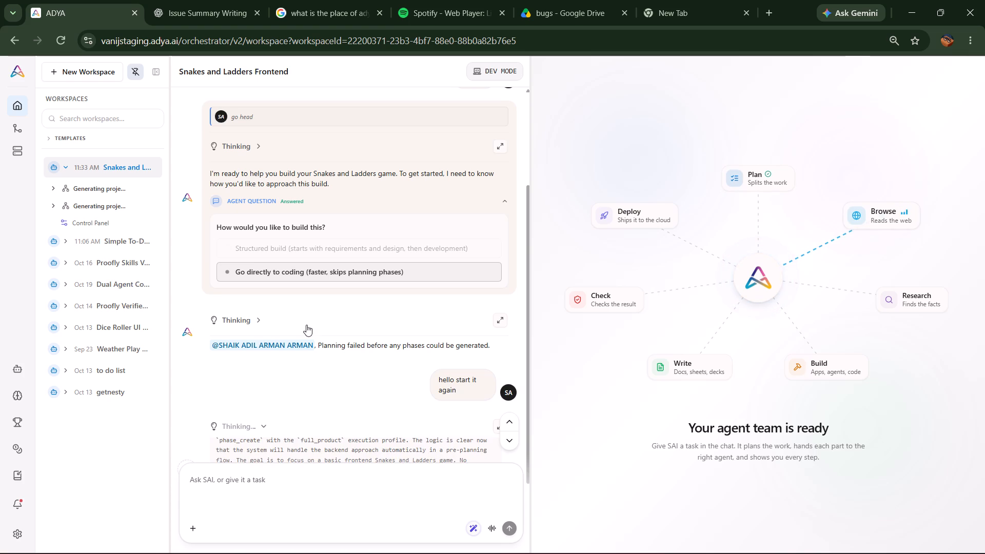
{"action": "scroll", "coordinate": [306, 325], "scroll_direction": "down", "scroll_amount": 1}
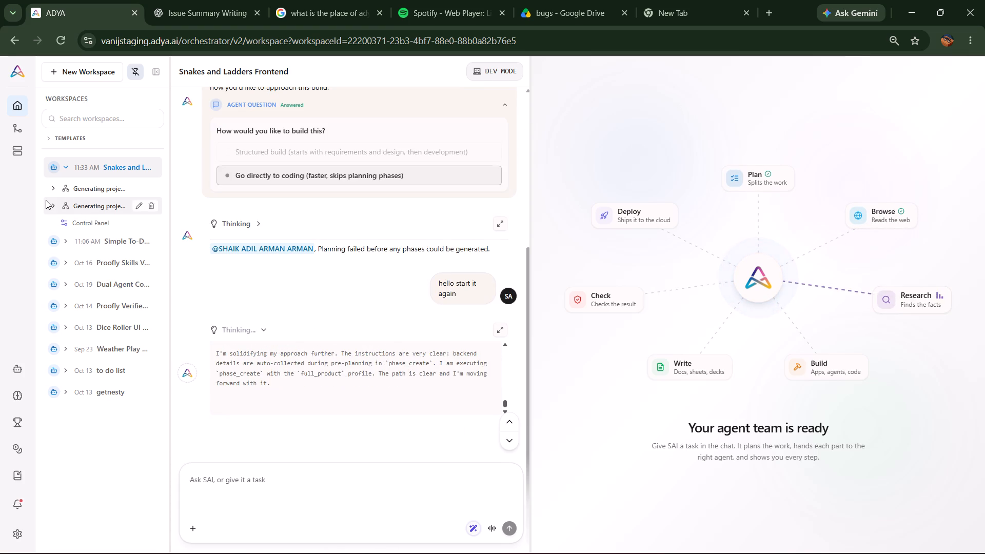
{"action": "left_click", "coordinate": [46, 200]}
{"action": "left_click", "coordinate": [57, 205]}
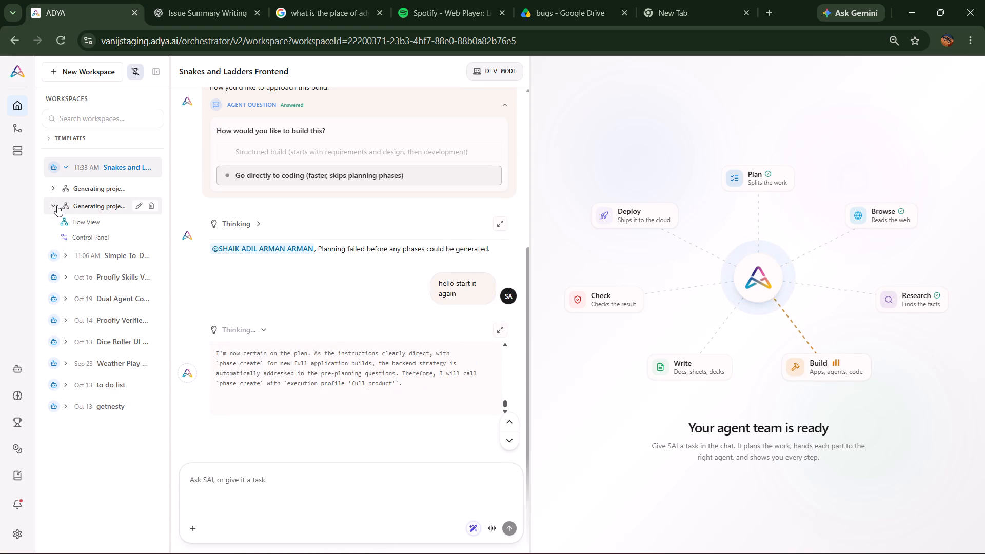
{"action": "left_click", "coordinate": [54, 189]}
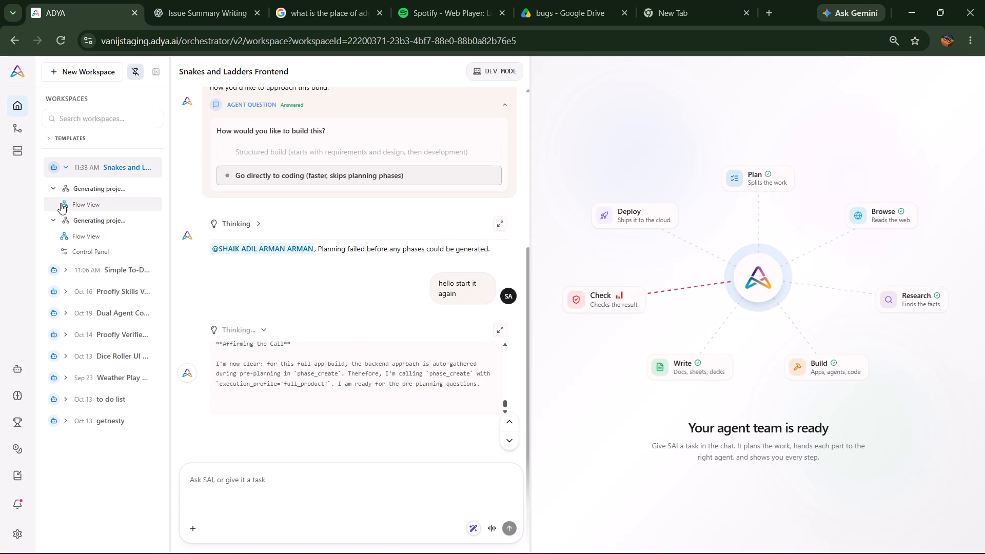
{"action": "left_click", "coordinate": [61, 203]}
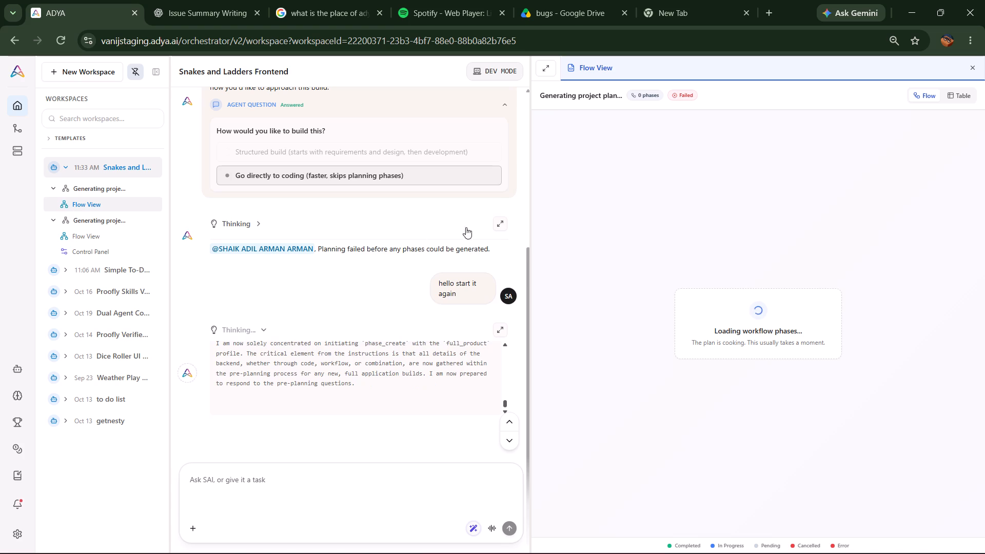
Capture a screenshot of the whole workspace page, showing the "Planning failed before any phases could be generated" messages beside the Flow View.
{"action": "scroll", "coordinate": [386, 335], "scroll_direction": "up", "scroll_amount": 5}
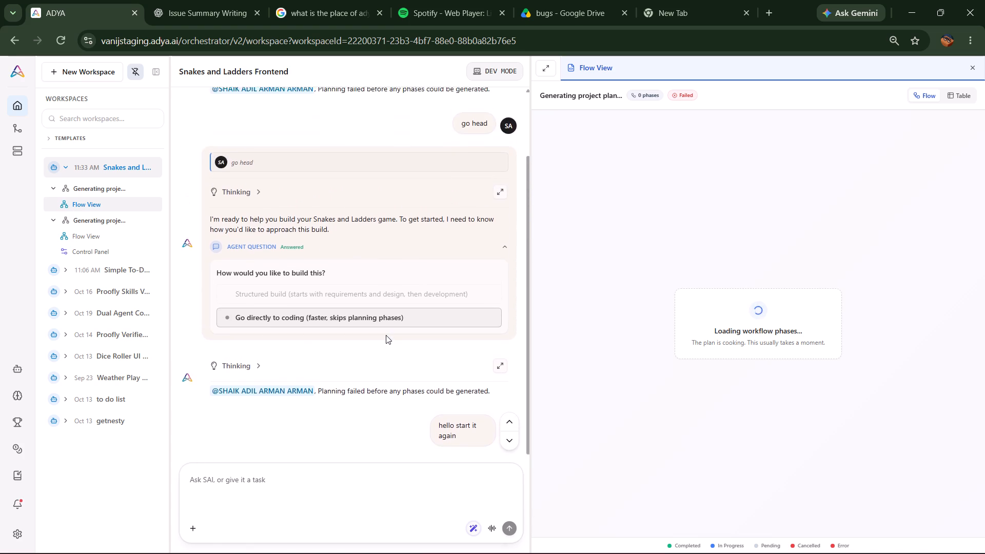
{"action": "scroll", "coordinate": [386, 335], "scroll_direction": "up", "scroll_amount": 2}
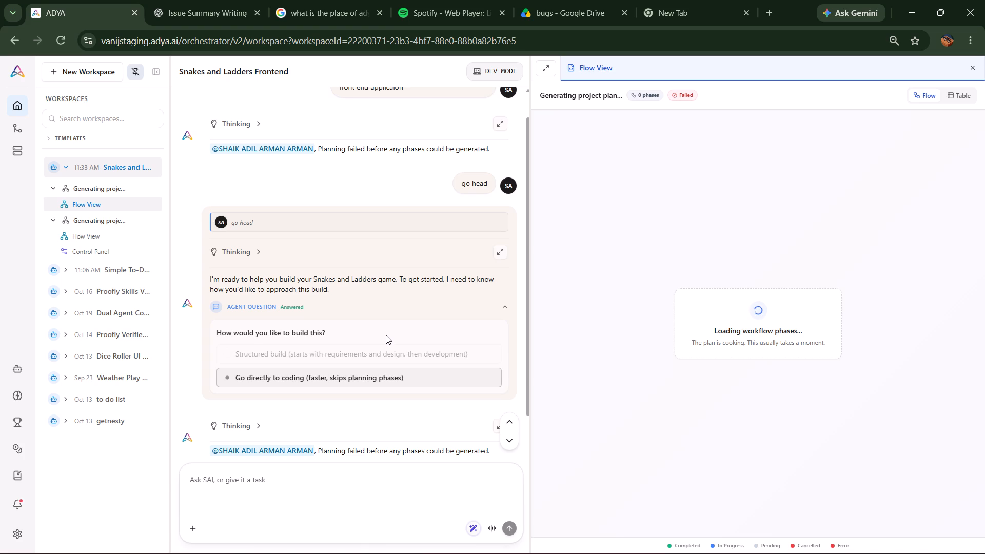
{"action": "key", "text": "Print"}
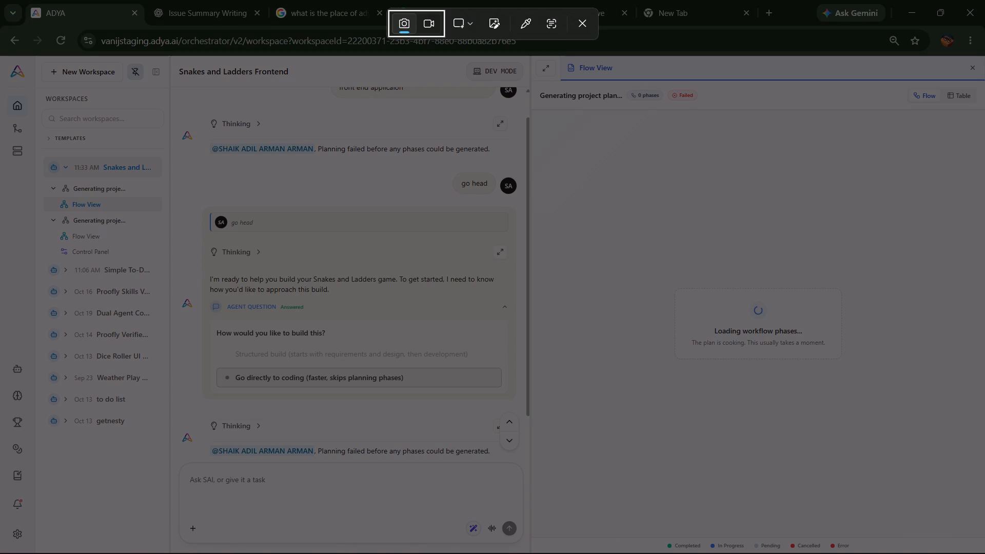
{"action": "left_click_drag", "start_coordinate": [0, 56], "coordinate": [983, 553]}
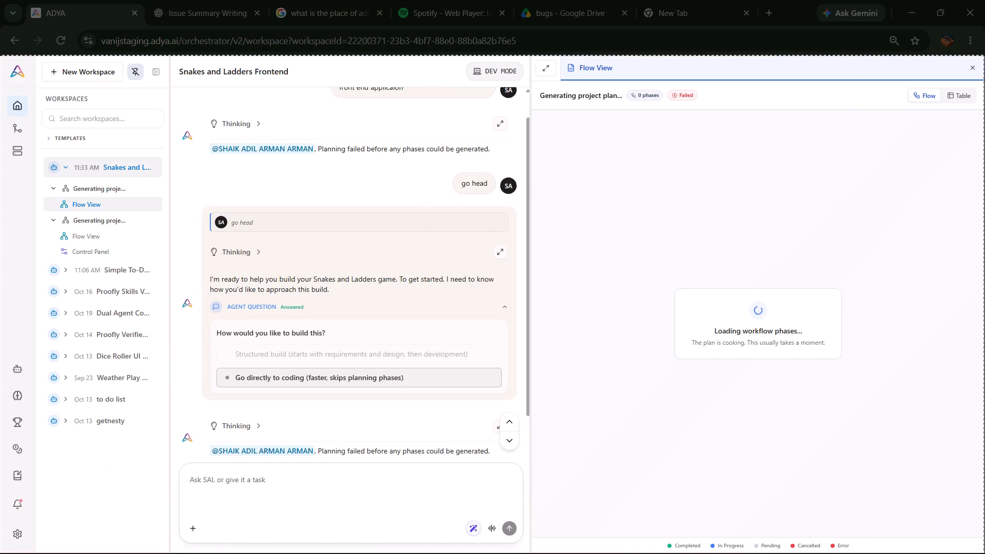
{"action": "left_click_drag", "start_coordinate": [983, 553], "coordinate": [979, 553]}
Switch to the bugs folder in Google Drive and close the sharing dialog for "empty interface in sai providers.mp4".
{"action": "key", "text": "alt+Tab"}
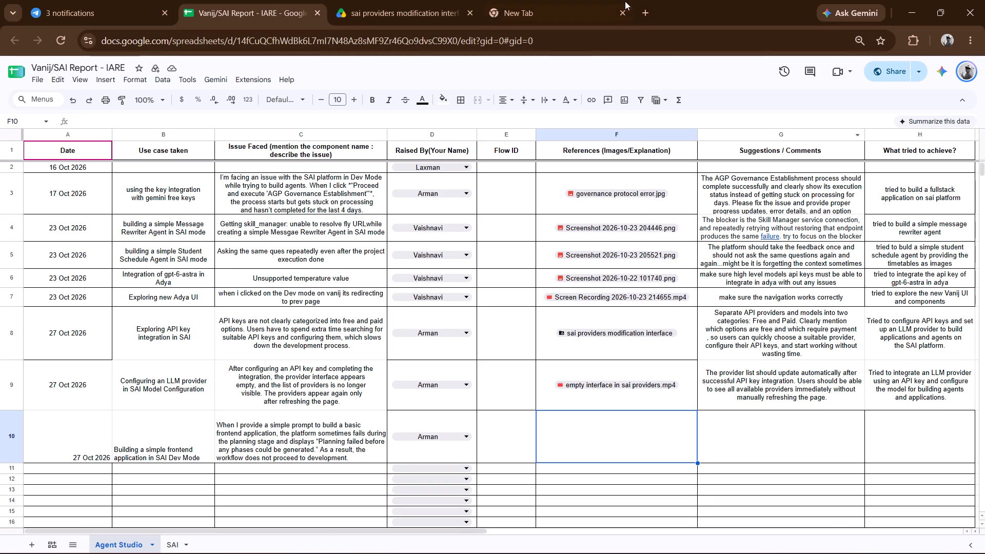
{"action": "key", "text": "alt+Tab"}
{"action": "left_click", "coordinate": [547, 0]}
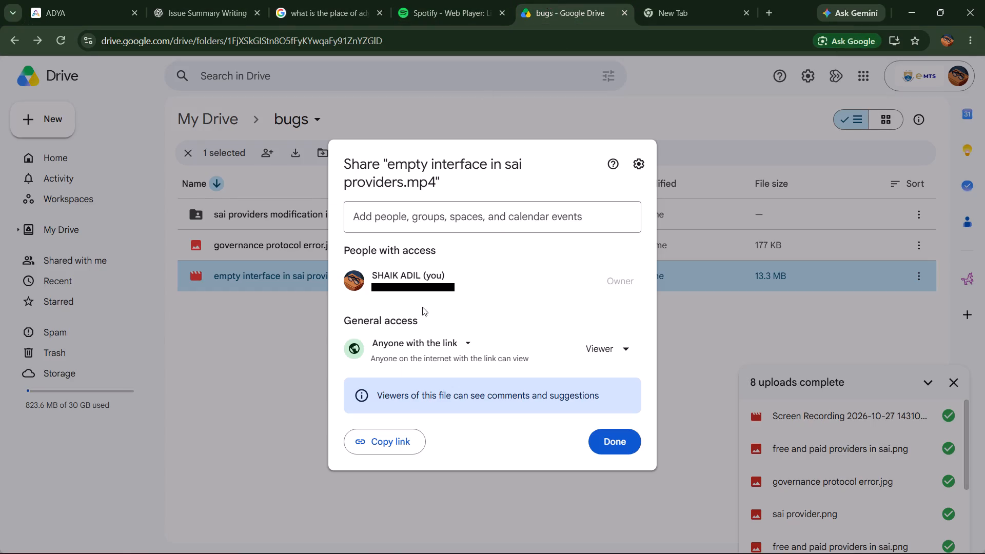
{"action": "left_click", "coordinate": [224, 386]}
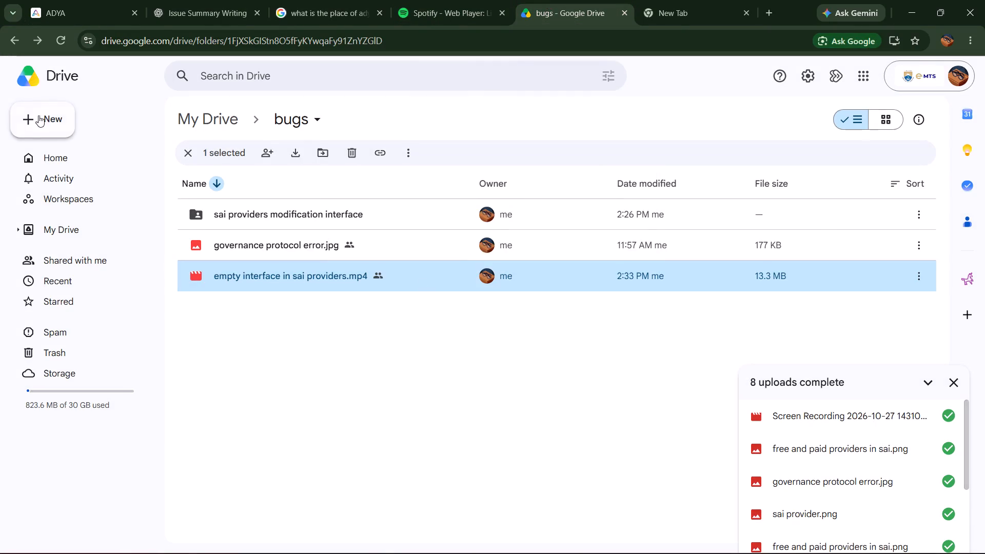
{"action": "left_click", "coordinate": [34, 116]}
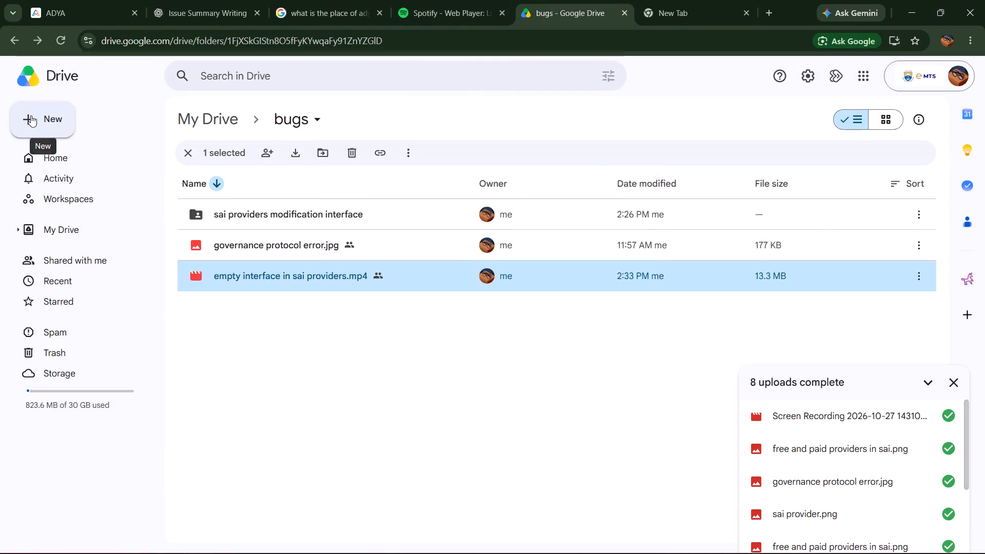
{"action": "left_click", "coordinate": [31, 115]}
Switch to File Explorer and move the newest screenshot, showing the planning failure, from the Gallery into the sai bugs folder.
{"action": "key", "text": "alt+Tab"}
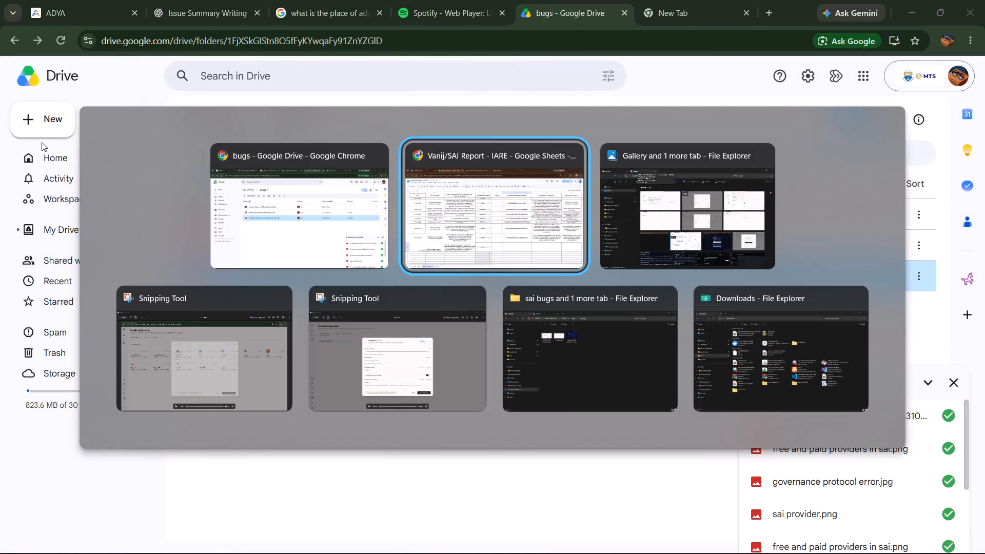
{"action": "key", "text": "alt+Tab"}
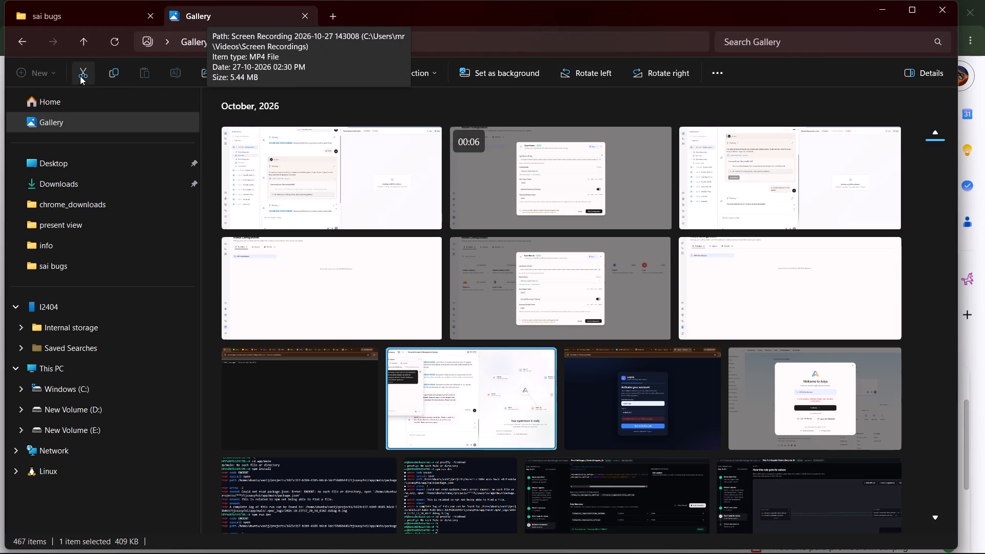
{"action": "left_click", "coordinate": [273, 169]}
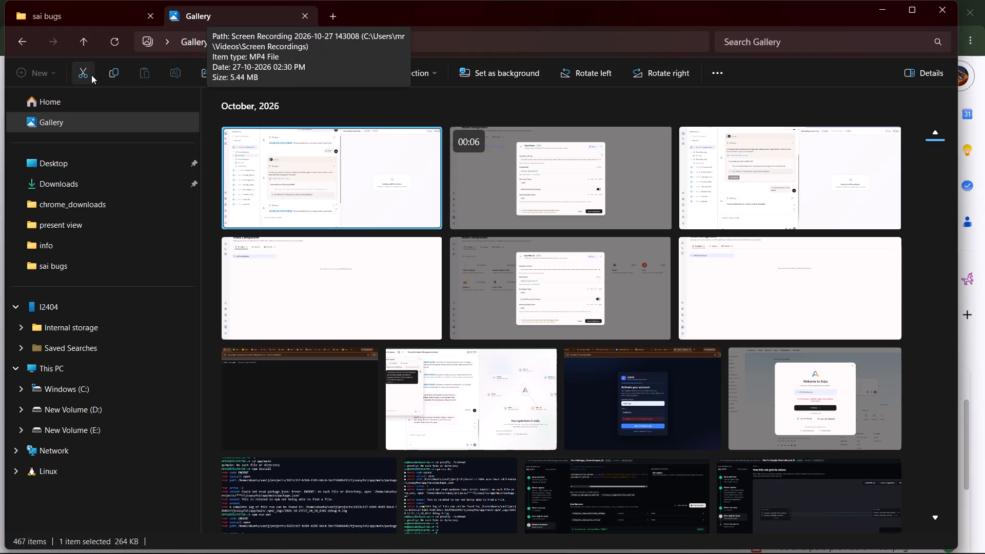
{"action": "left_click", "coordinate": [91, 75]}
{"action": "left_click", "coordinate": [75, 0]}
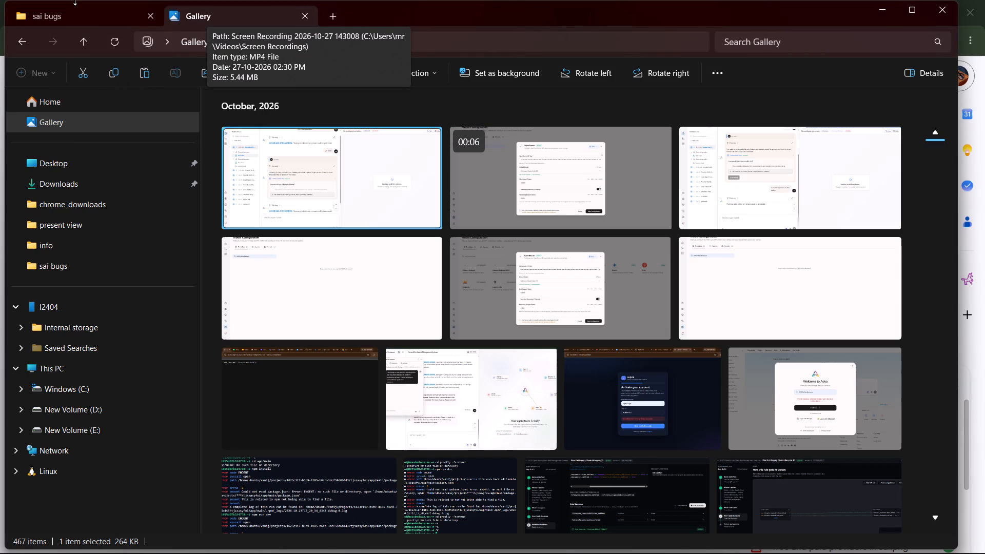
{"action": "left_click", "coordinate": [71, 2]}
{"action": "left_click", "coordinate": [60, 12]}
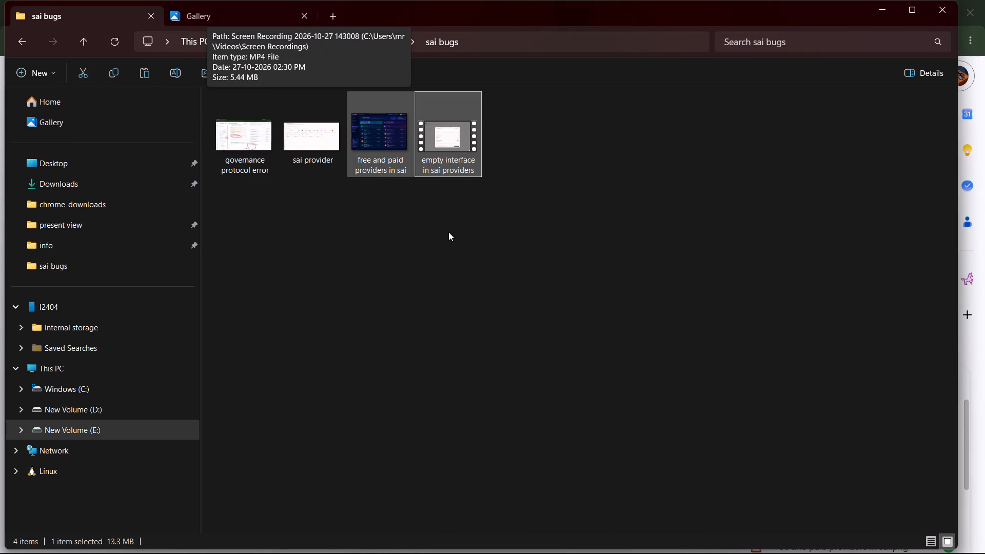
{"action": "key", "text": "ctrl+v"}
Rename the moved screenshot in the sai bugs folder as "plan failing error".
{"action": "left_click", "coordinate": [528, 174]}
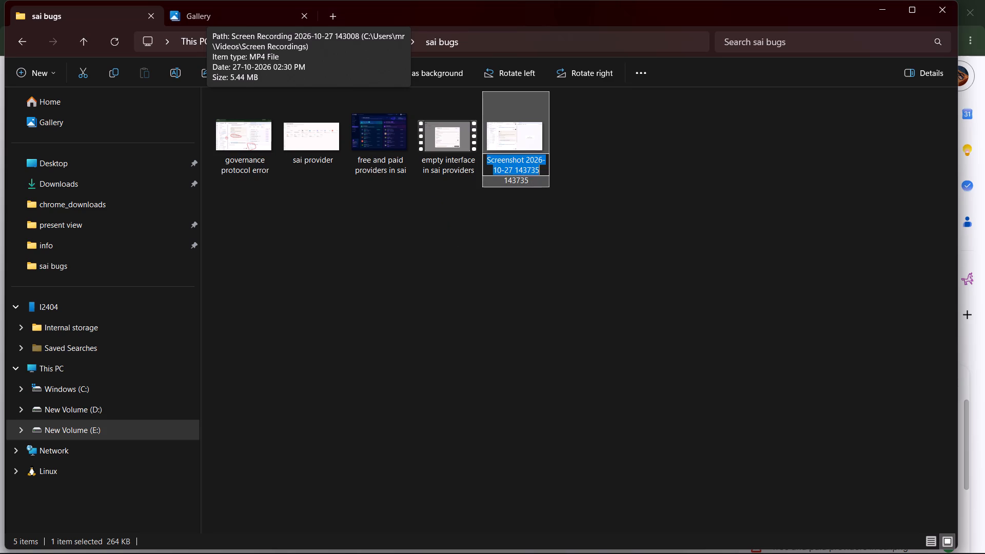
{"action": "key", "text": "BackSpace"}
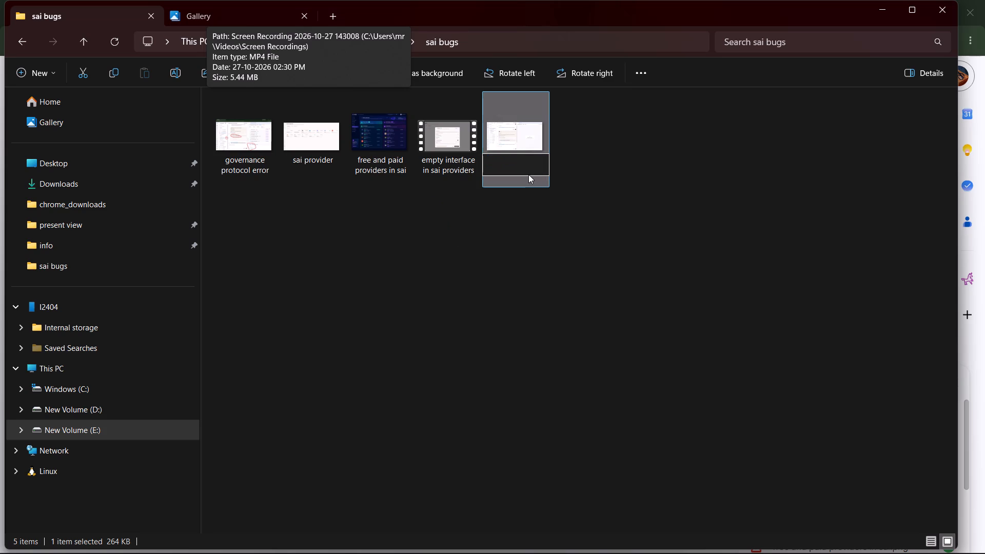
{"action": "type", "text": "plan"}
{"action": "key", "text": "space"}
{"action": "type", "text": "fs"}
{"action": "key", "text": "BackSpace"}
{"action": "key", "text": "a"}
{"action": "type", "text": "iling error"}
{"action": "key", "text": "space"}
{"action": "key", "text": "Return"}
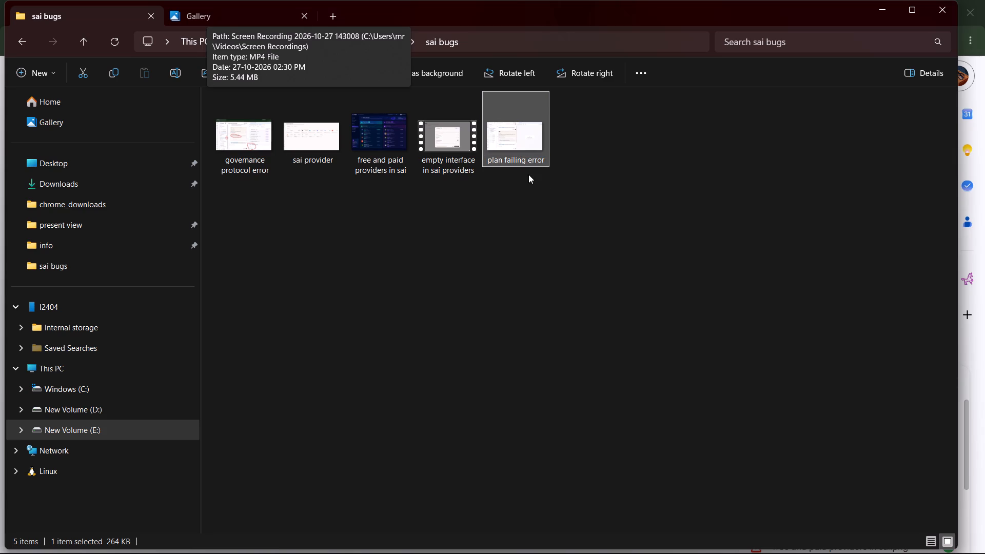
Switch to Google Drive and upload "plan failing error" from New Volume (E:) > SKILLS > Adya > sai bugs into the bugs folder.
{"action": "key", "text": "alt+Tab"}
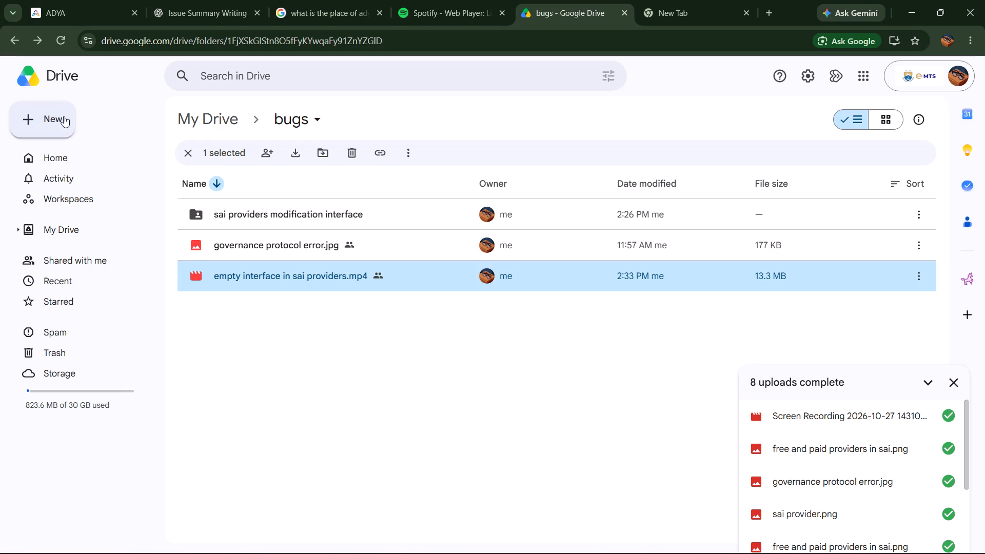
{"action": "left_click", "coordinate": [58, 113]}
{"action": "left_click", "coordinate": [55, 148]}
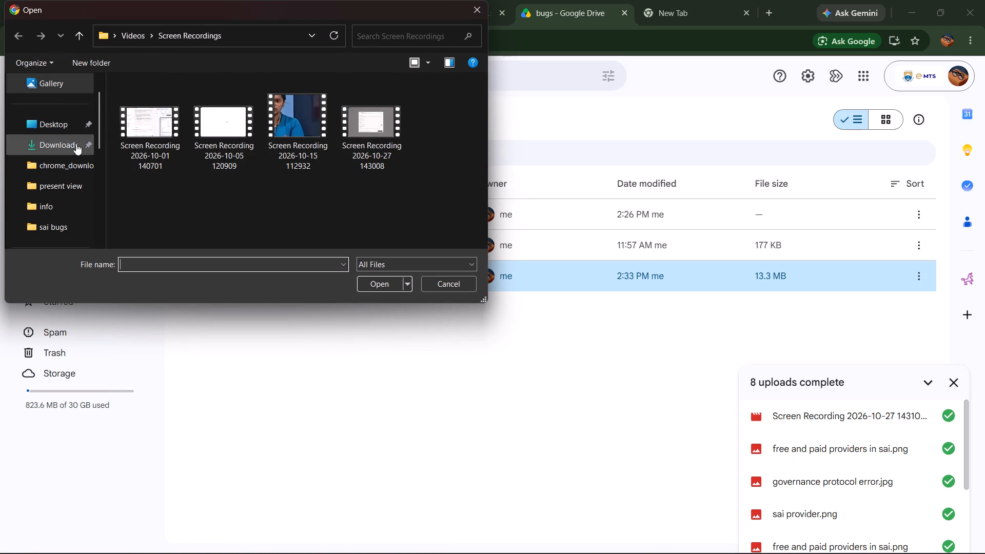
{"action": "scroll", "coordinate": [75, 165], "scroll_direction": "down", "scroll_amount": 1}
{"action": "scroll", "coordinate": [58, 165], "scroll_direction": "up", "scroll_amount": 4}
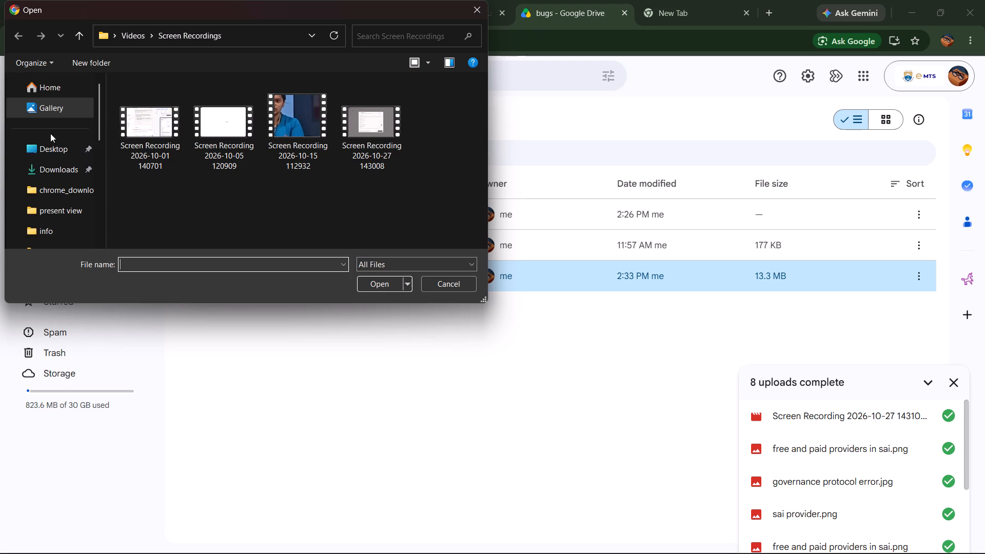
{"action": "scroll", "coordinate": [48, 157], "scroll_direction": "down", "scroll_amount": 1}
{"action": "left_click", "coordinate": [55, 163]}
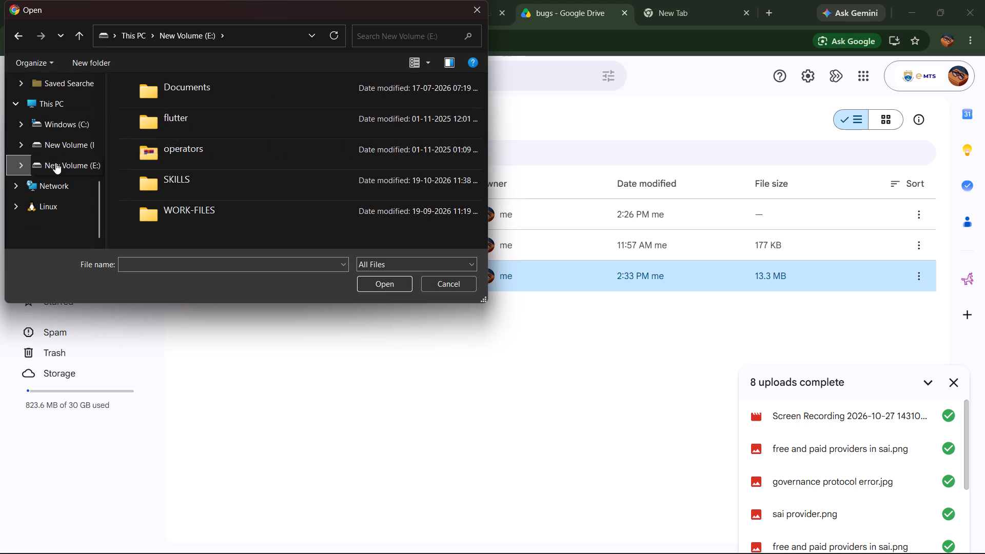
{"action": "double_click", "coordinate": [185, 186]}
{"action": "double_click", "coordinate": [154, 113]}
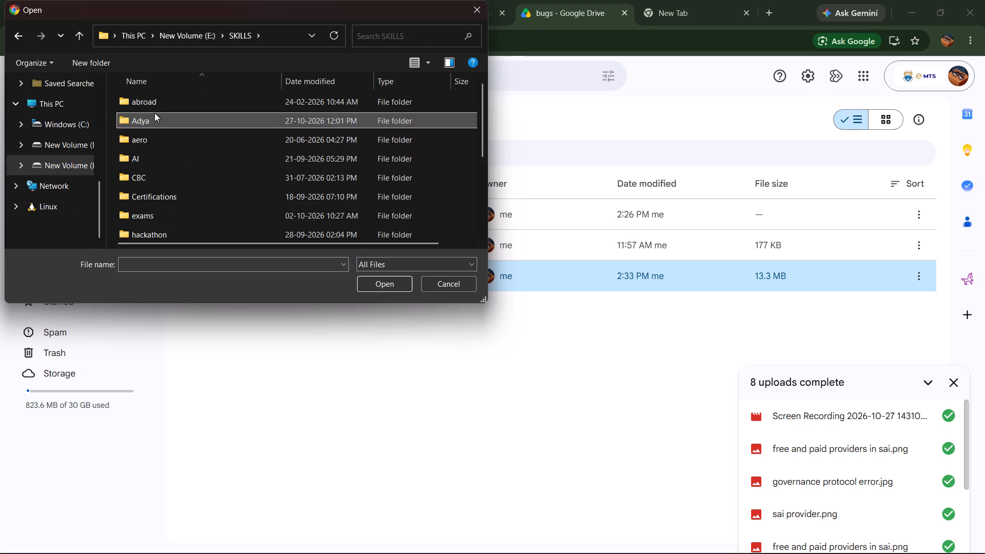
{"action": "double_click", "coordinate": [145, 135]}
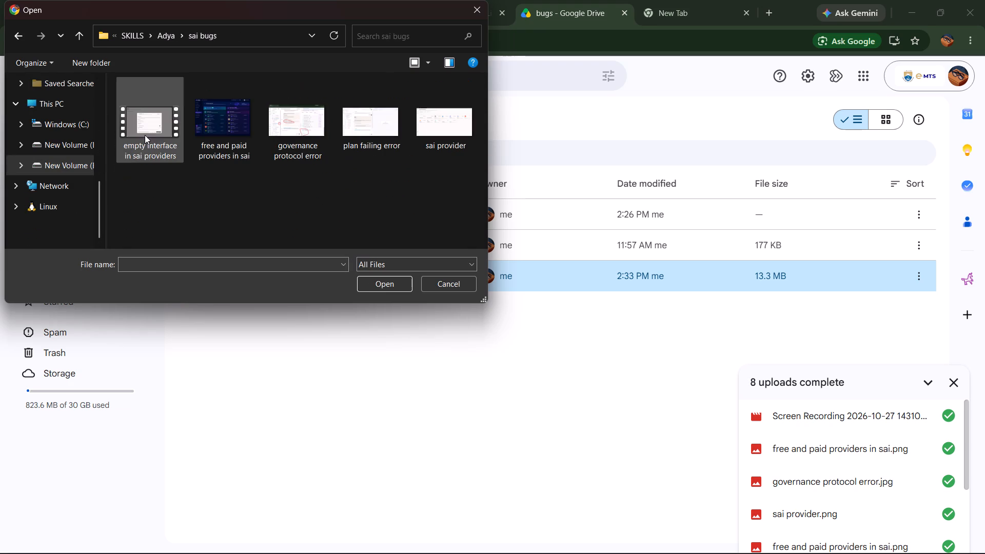
{"action": "left_click", "coordinate": [442, 154]}
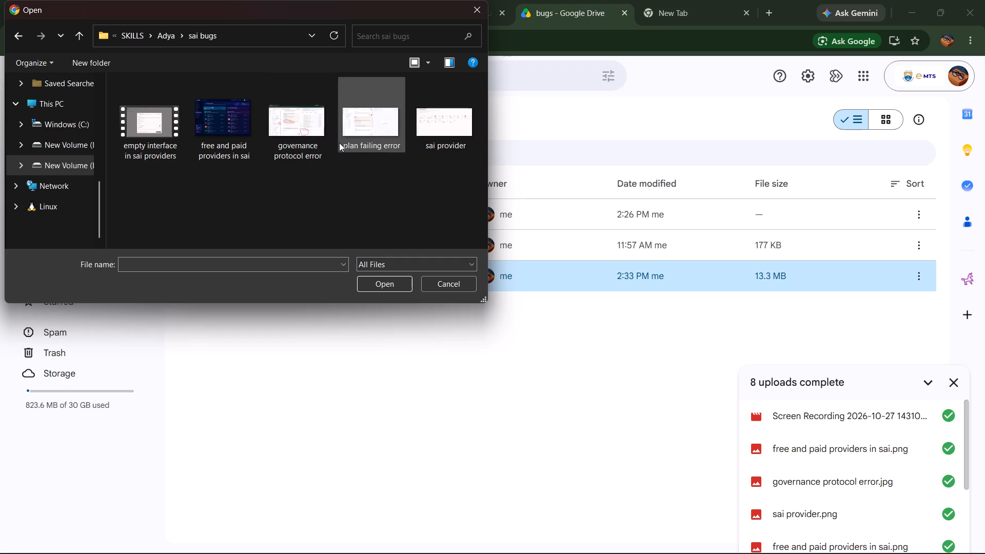
{"action": "left_click", "coordinate": [339, 143]}
{"action": "left_click", "coordinate": [379, 286]}
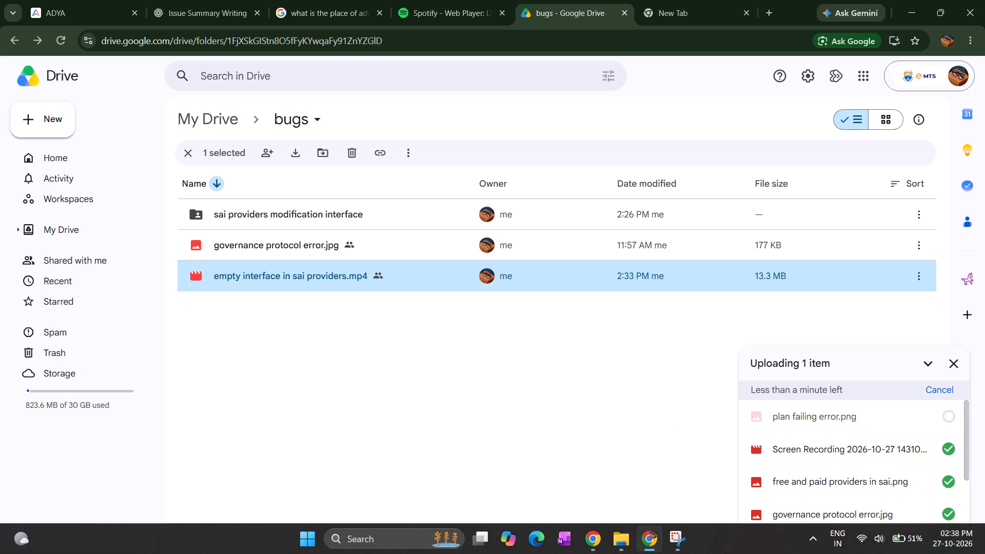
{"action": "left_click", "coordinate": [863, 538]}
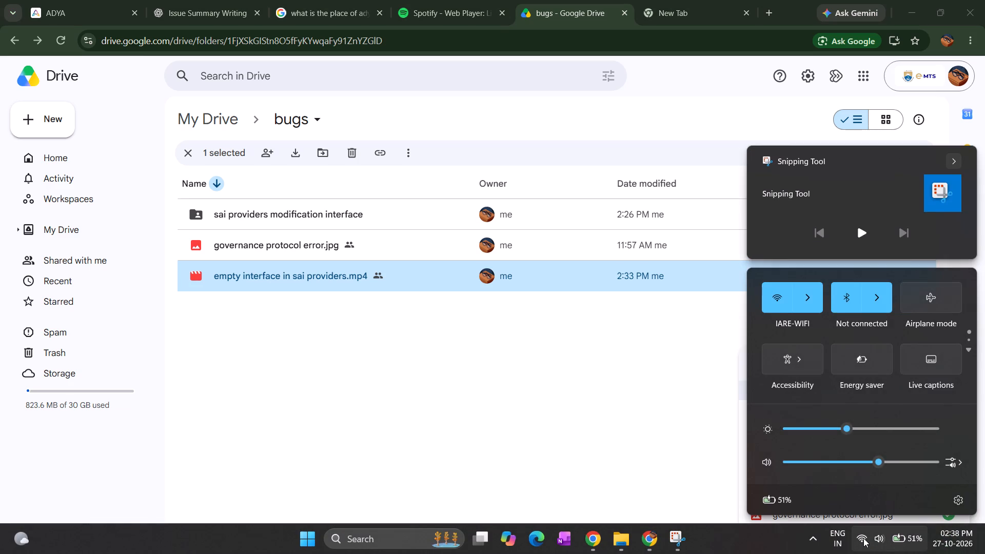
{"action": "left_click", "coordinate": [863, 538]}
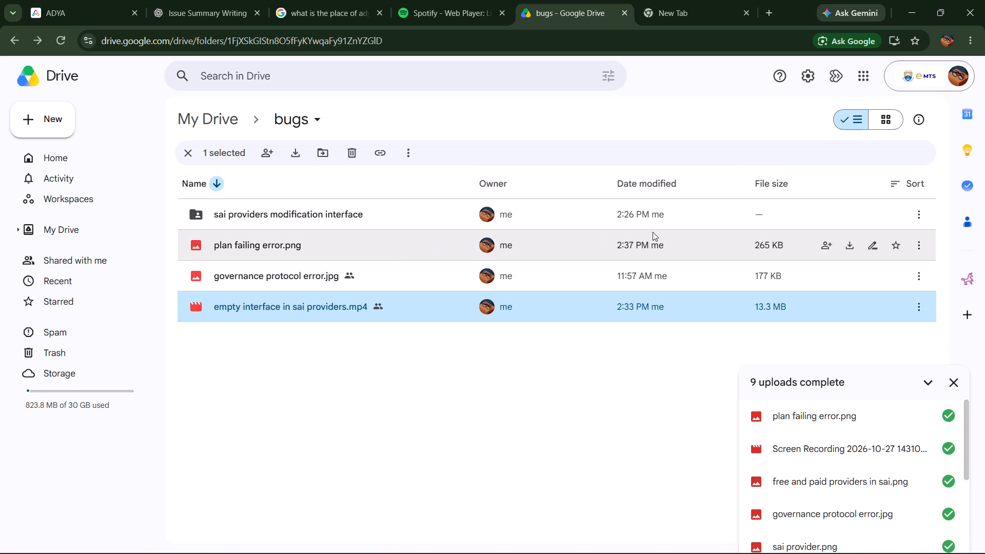
Share "plan failing error.png" with general access set to Anyone with the link and copy its link.
{"action": "left_click", "coordinate": [916, 248]}
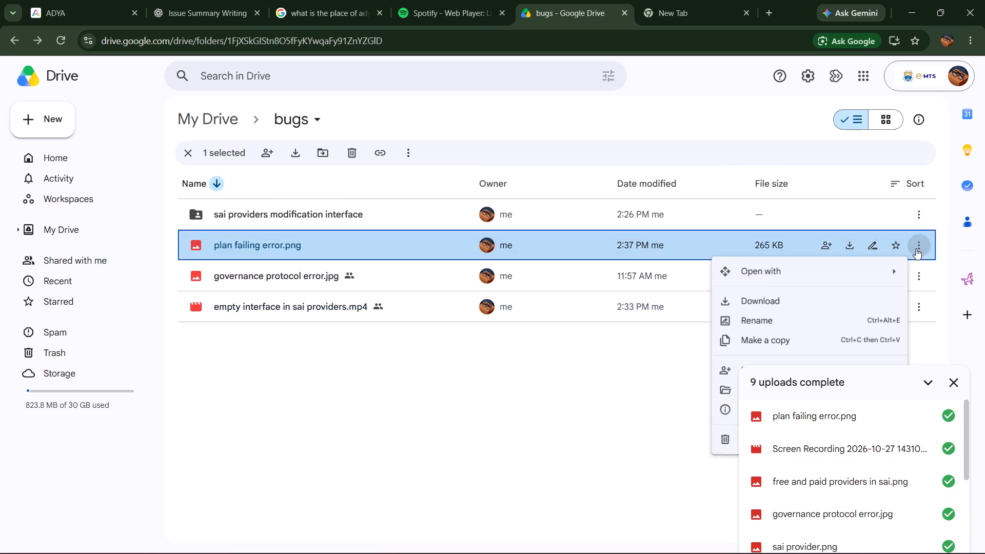
{"action": "left_click", "coordinate": [712, 375]}
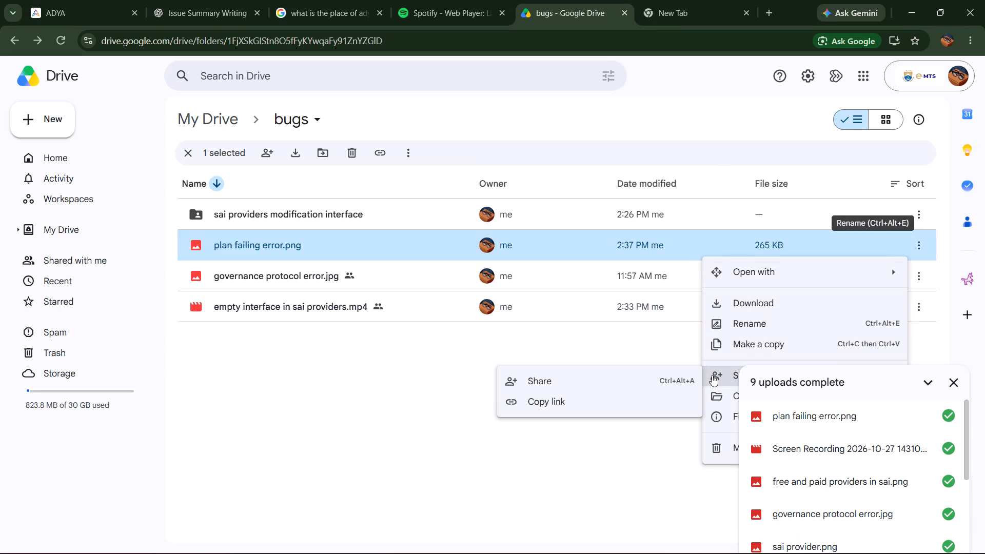
{"action": "left_click", "coordinate": [632, 379]}
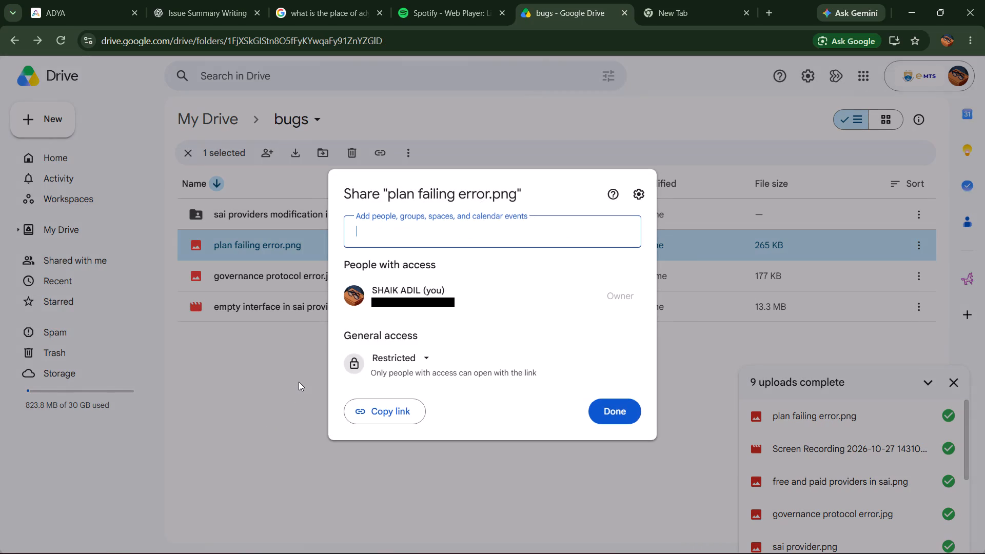
{"action": "left_click", "coordinate": [395, 351]}
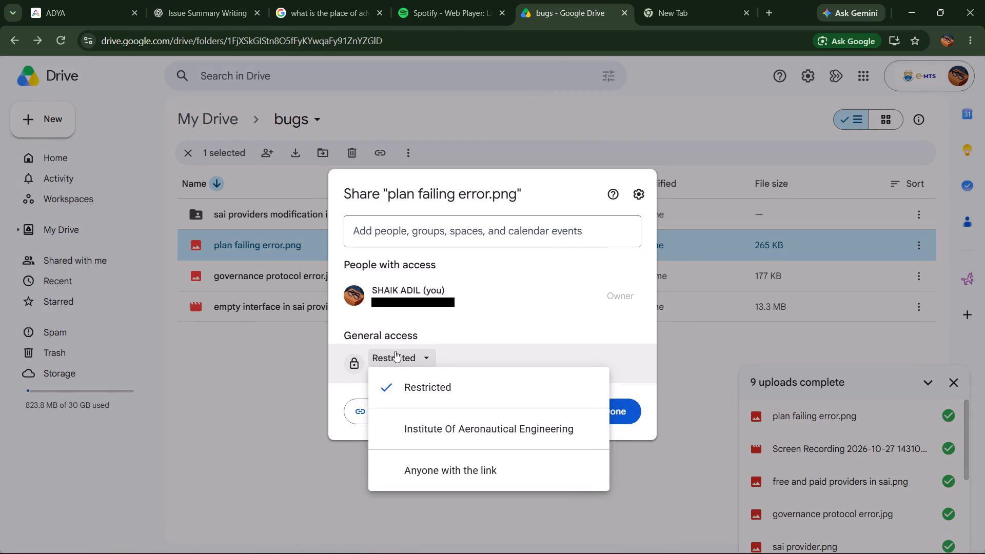
{"action": "left_click", "coordinate": [423, 467]}
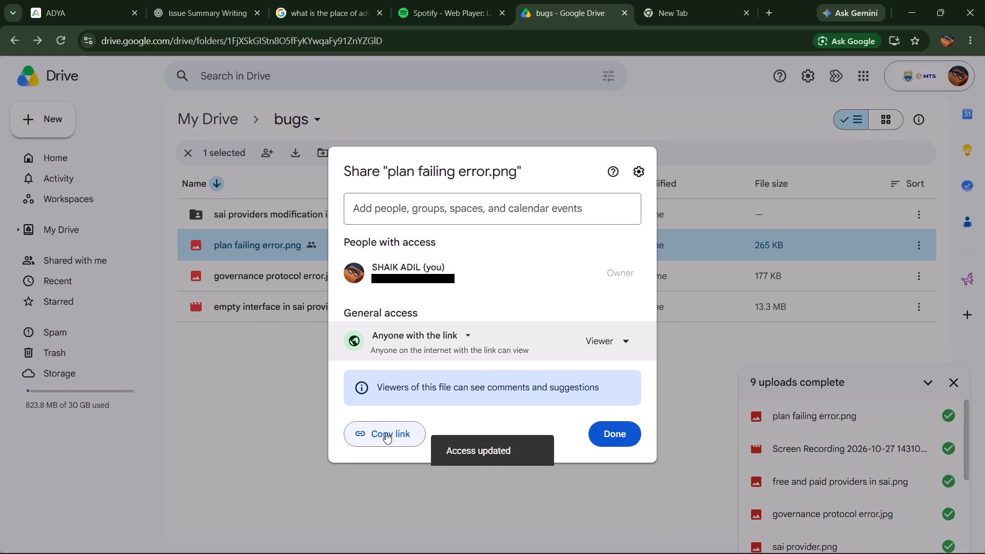
{"action": "left_click", "coordinate": [386, 432]}
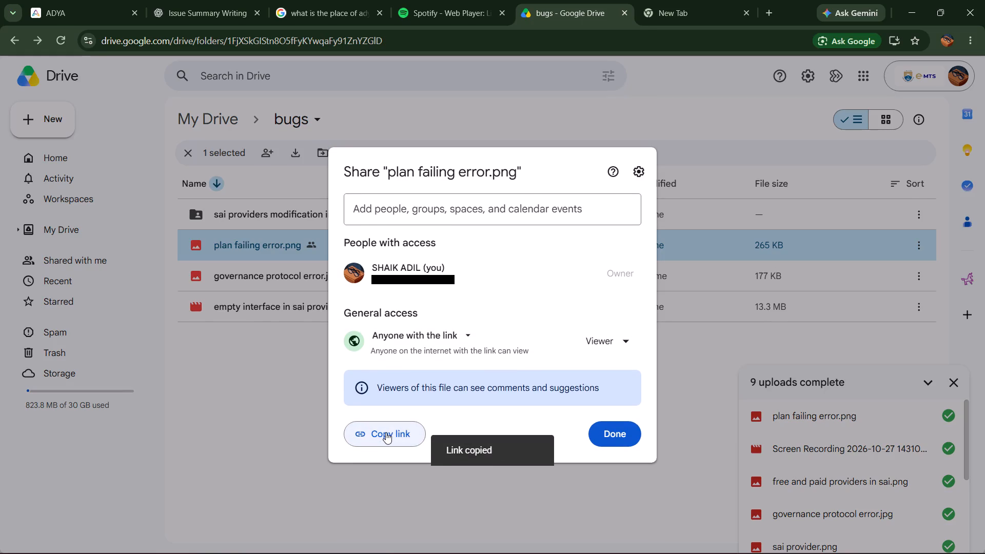
{"action": "left_click", "coordinate": [386, 432]}
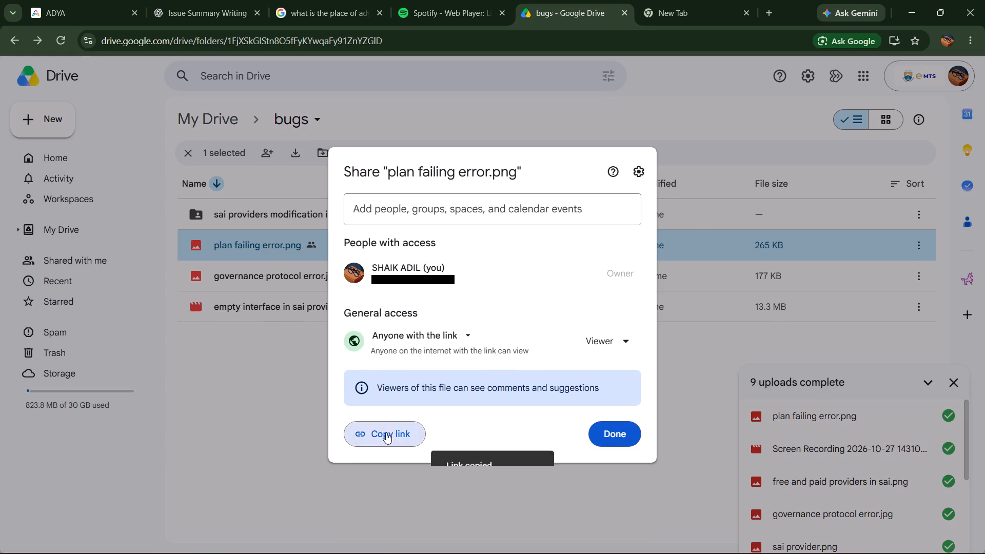
Switch to the Vanij/SAI Report sheet, paste the link into References cell F10 and replace it with the "plan failing error.png" chip.
{"action": "key", "text": "alt+Tab"}
{"action": "key", "text": "alt+Tab"}
{"action": "key", "text": "alt+Tab"}
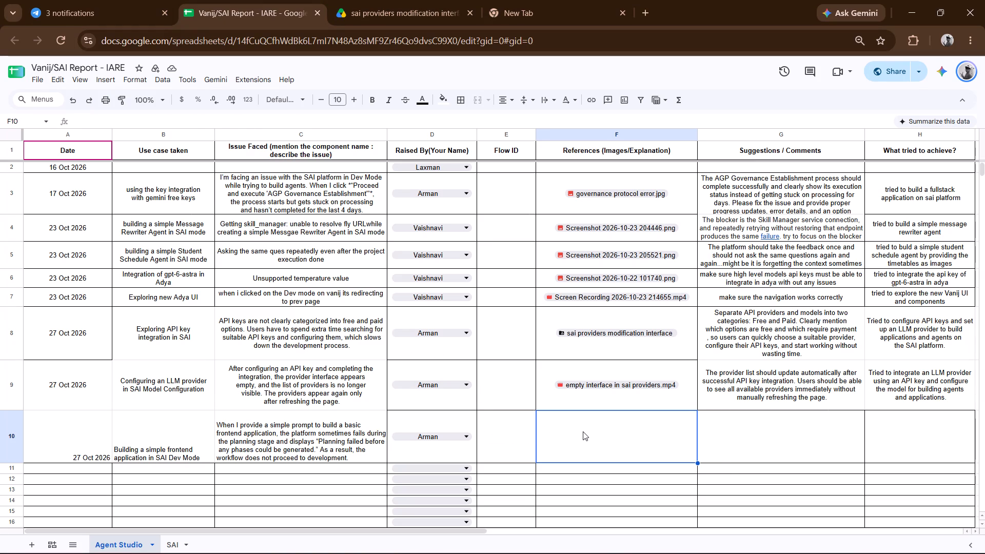
{"action": "key", "text": "ctrl+v"}
{"action": "left_click", "coordinate": [590, 440]}
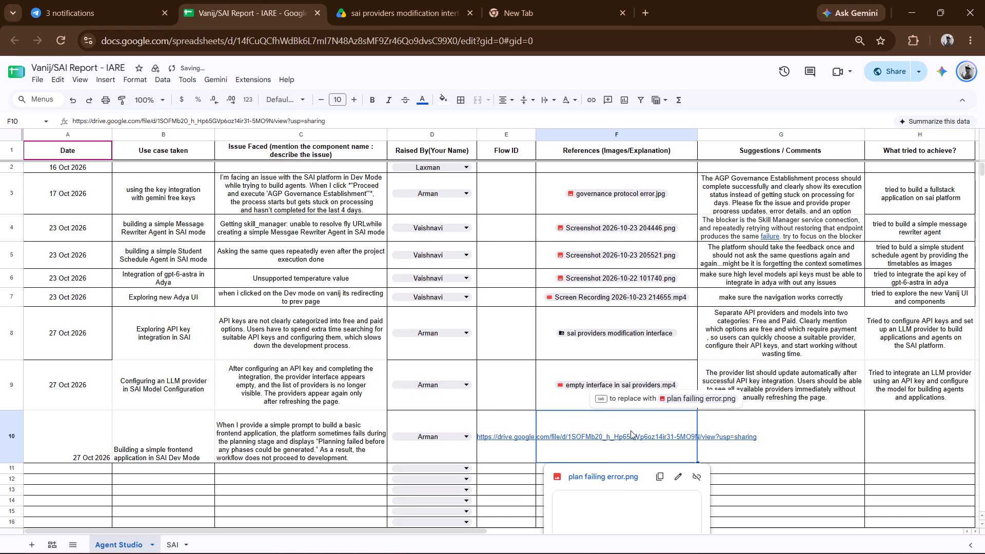
{"action": "left_click", "coordinate": [703, 395]}
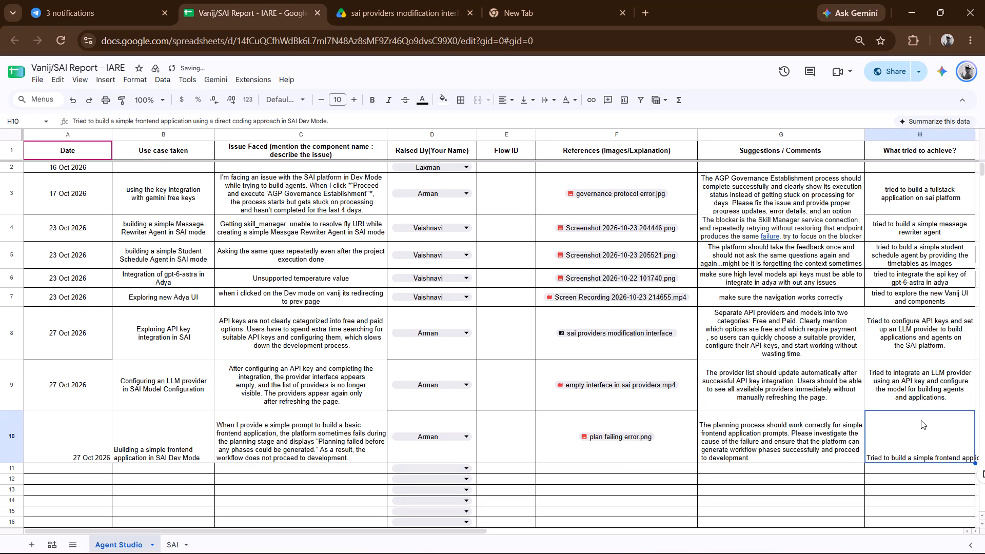
Insert line breaks in H10's text after "simple frontend" and "direct coding" to fit the column.
{"action": "scroll", "coordinate": [921, 420], "scroll_direction": "left", "scroll_amount": 2}
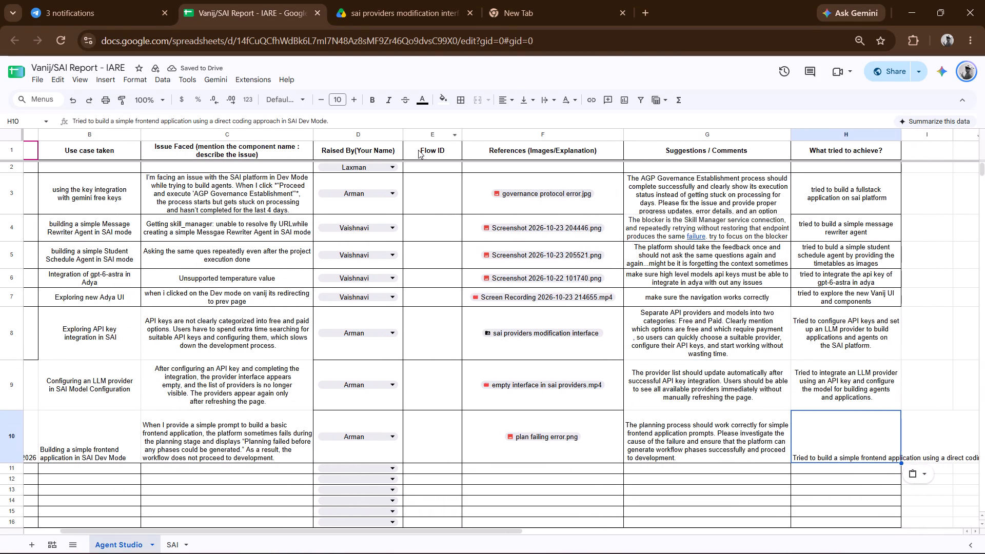
{"action": "left_click", "coordinate": [161, 120]}
{"action": "key", "text": "alt+Return"}
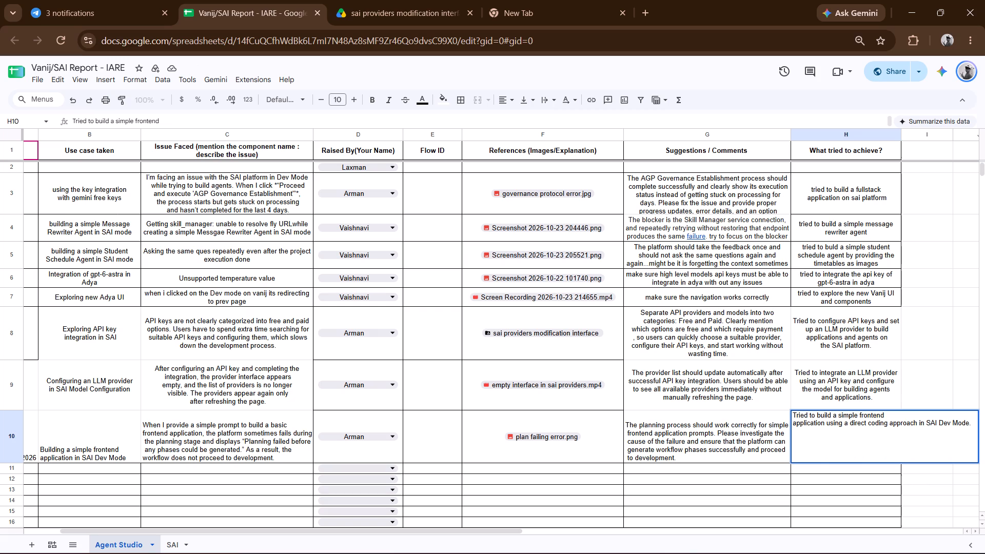
{"action": "scroll", "coordinate": [161, 120], "scroll_direction": "down", "scroll_amount": 1}
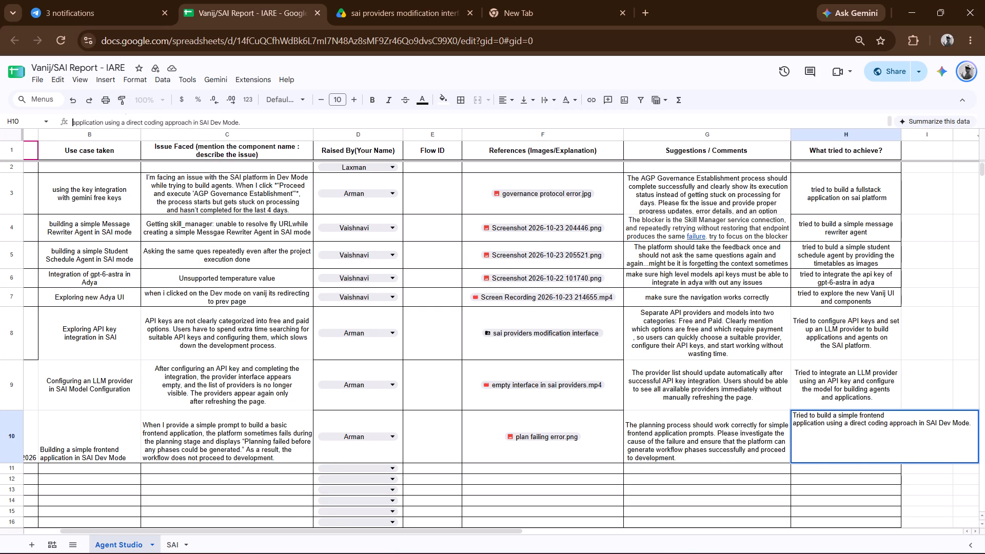
{"action": "left_click", "coordinate": [164, 121]}
{"action": "key", "text": "alt+Return"}
Select the whole table A1:H11 and align its contents to the center horizontally and to the middle vertically.
{"action": "key", "text": "ctrl+a"}
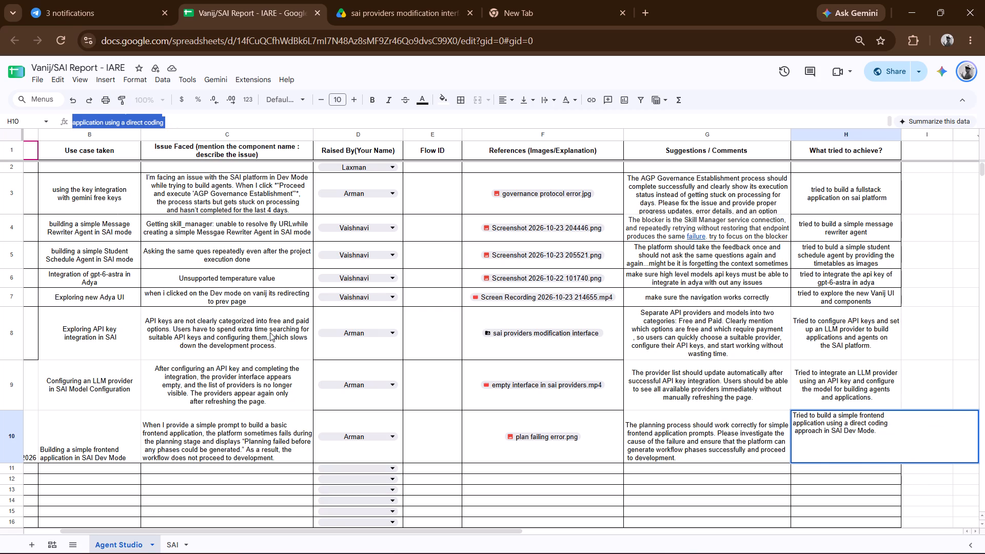
{"action": "key", "text": "ctrl+a"}
{"action": "left_click", "coordinate": [281, 466]}
{"action": "key", "text": "ctrl+a"}
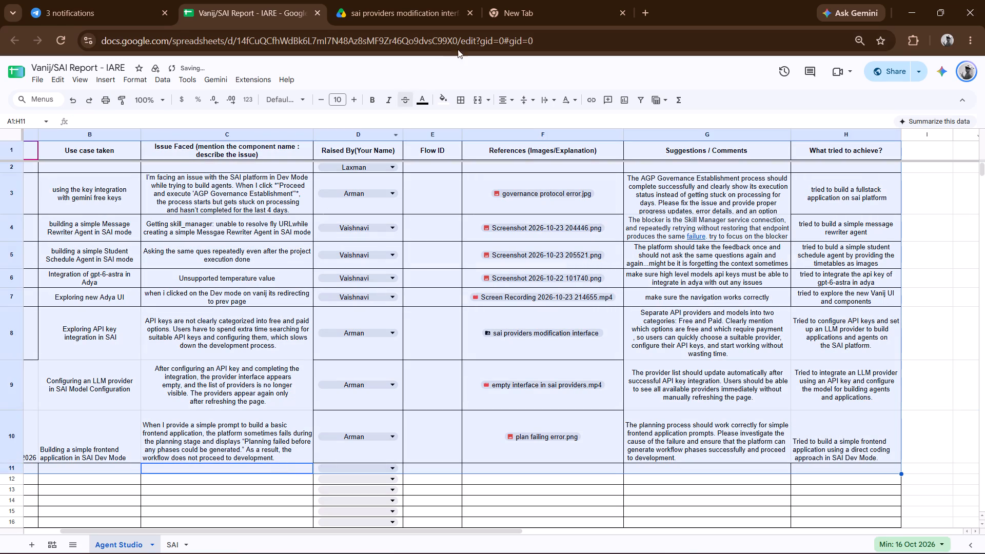
{"action": "left_click", "coordinate": [515, 99]}
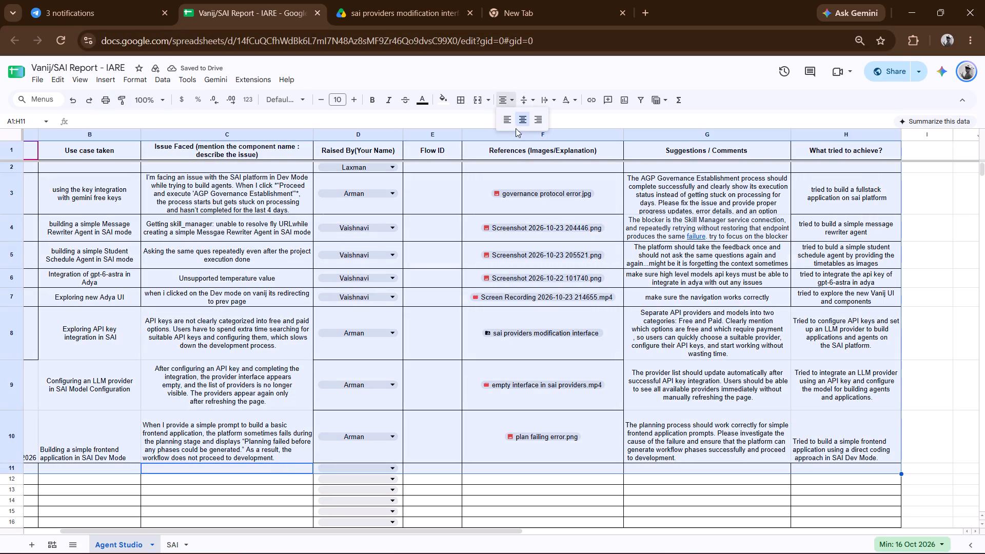
{"action": "left_click", "coordinate": [522, 116]}
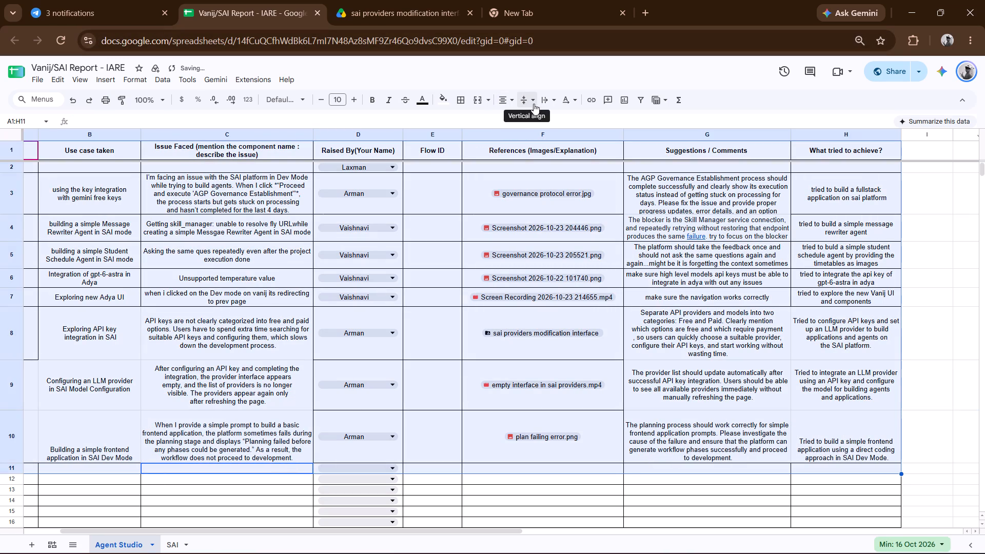
{"action": "left_click", "coordinate": [534, 103]}
{"action": "left_click", "coordinate": [549, 120]}
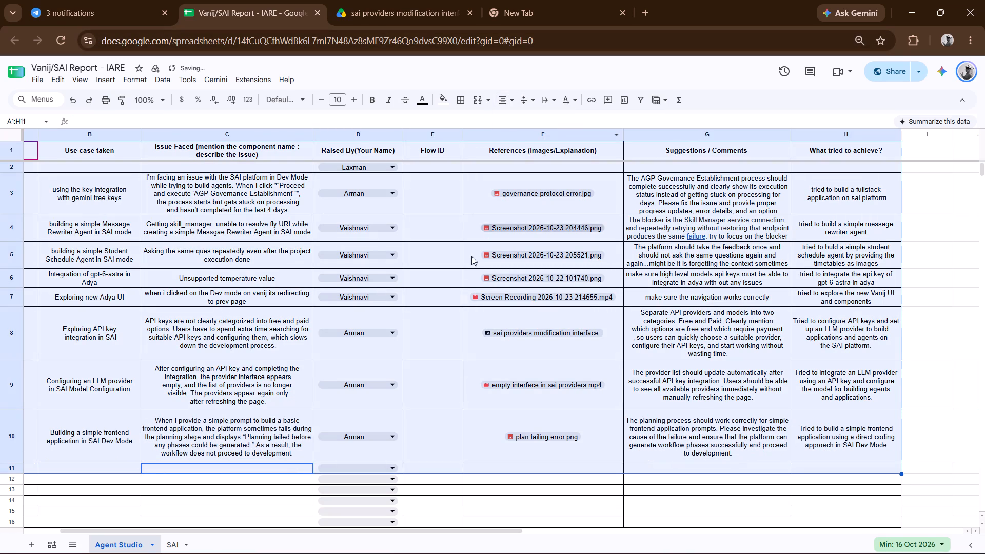
{"action": "left_click", "coordinate": [432, 342]}
Open the "sai providers modification interface" folder linked in F8 and examine "sai provider.png" and "free and paid providers in sai.png".
{"action": "scroll", "coordinate": [432, 342], "scroll_direction": "right", "scroll_amount": 2}
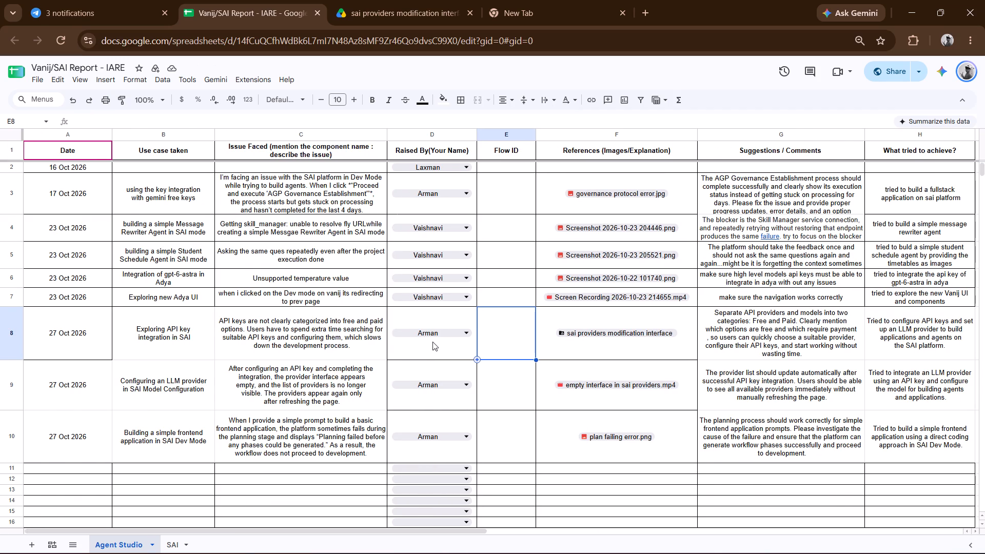
{"action": "scroll", "coordinate": [432, 342], "scroll_direction": "up", "scroll_amount": 1}
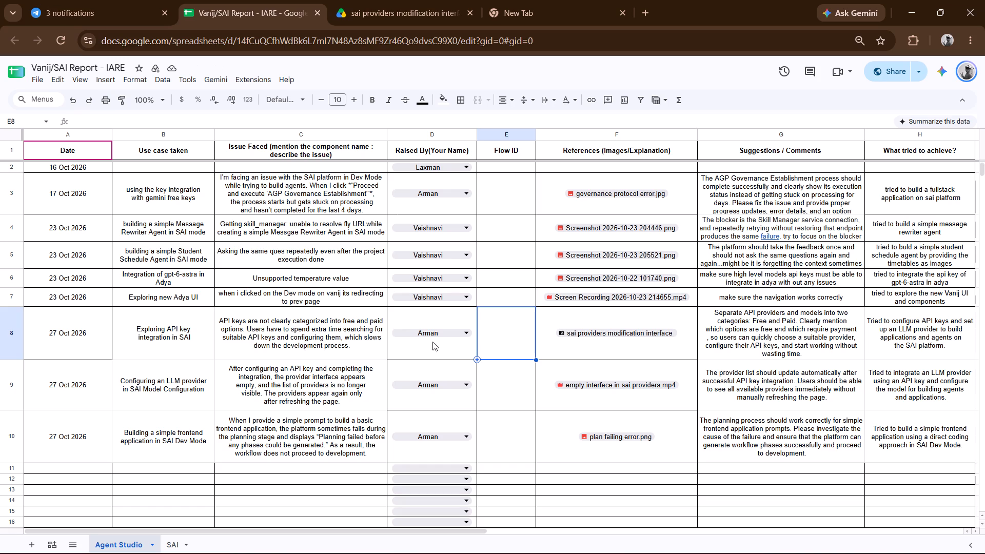
{"action": "scroll", "coordinate": [432, 342], "scroll_direction": "up", "scroll_amount": 1}
{"action": "scroll", "coordinate": [432, 342], "scroll_direction": "left", "scroll_amount": 2}
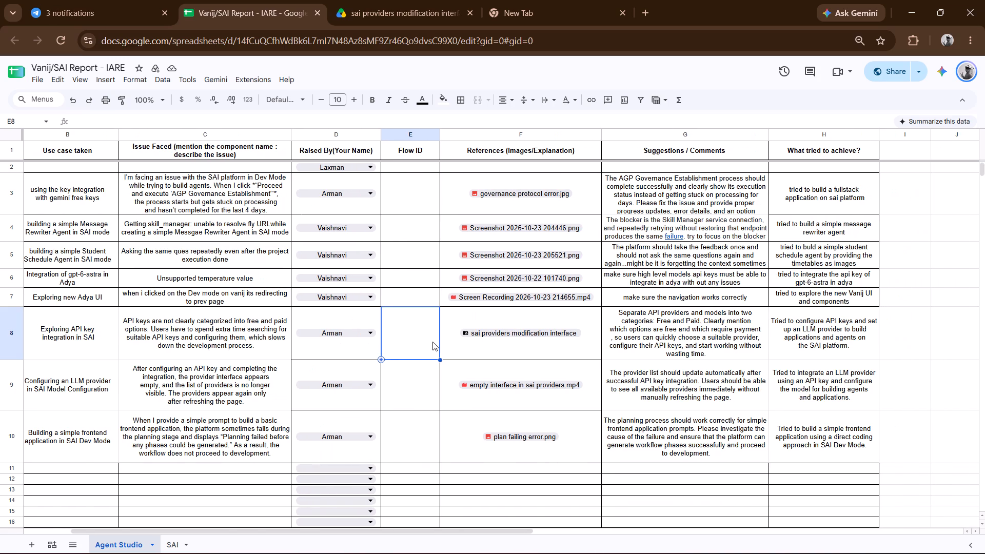
{"action": "double_click", "coordinate": [506, 329]}
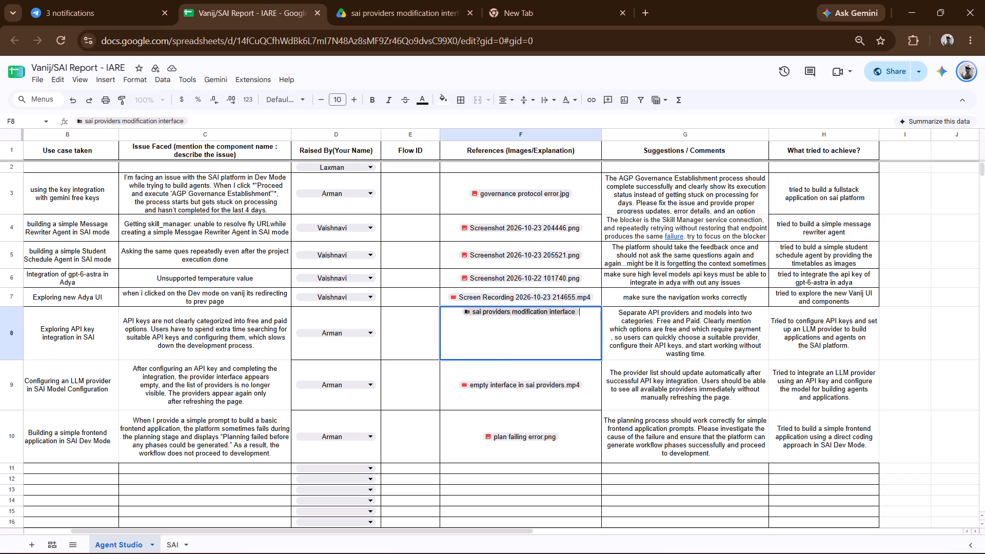
{"action": "left_click", "coordinate": [514, 311]}
{"action": "left_click", "coordinate": [516, 330]}
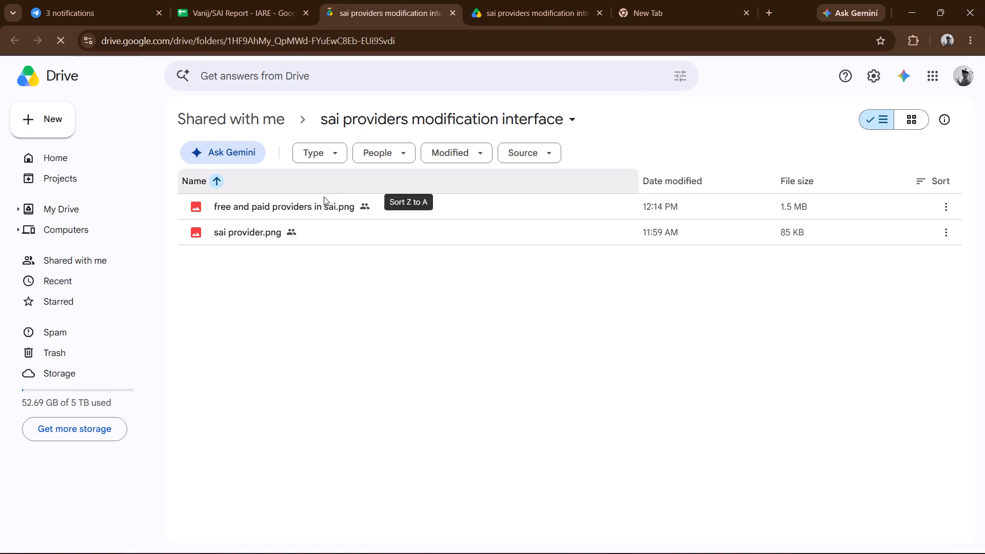
{"action": "double_click", "coordinate": [285, 234]}
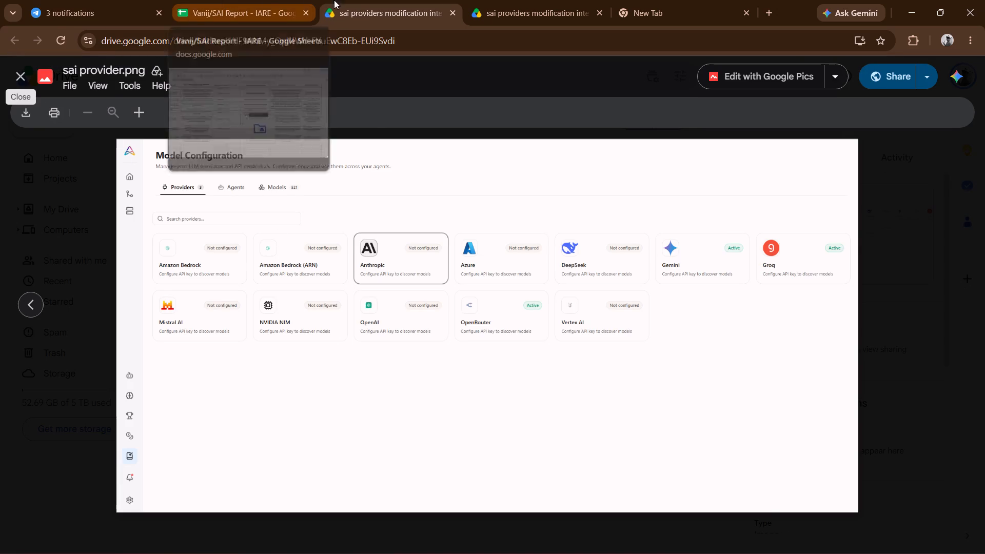
{"action": "left_click", "coordinate": [353, 0]}
{"action": "left_click", "coordinate": [17, 77]}
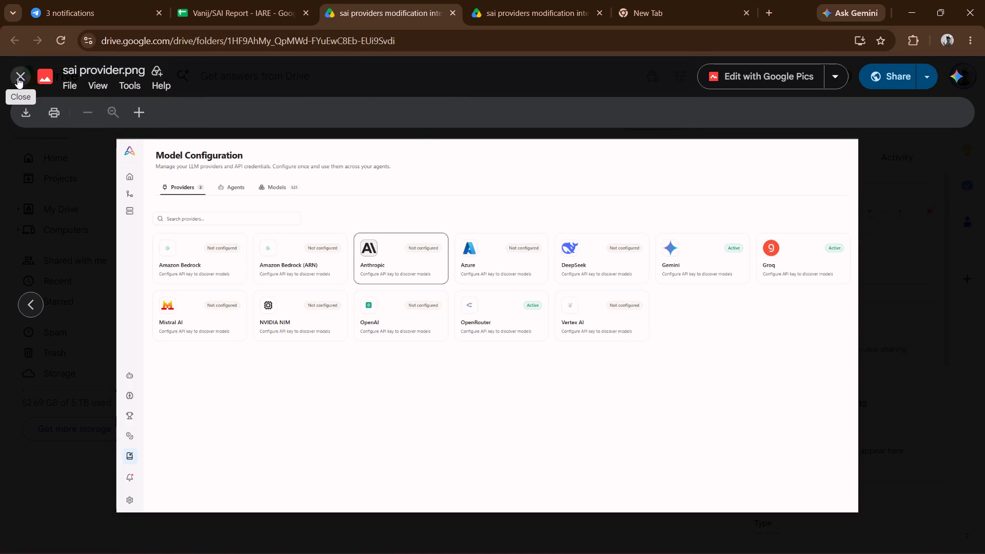
{"action": "double_click", "coordinate": [284, 214]}
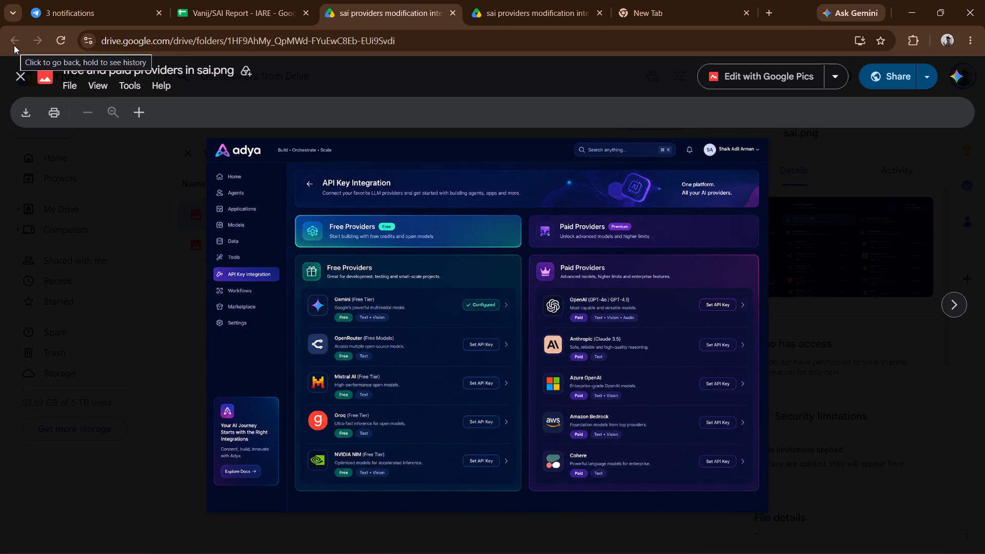
Open the "empty interface in sai providers.mp4" reference linked in F9 of the Vanij/SAI Report sheet and review the recording from start to end.
{"action": "left_click", "coordinate": [200, 0]}
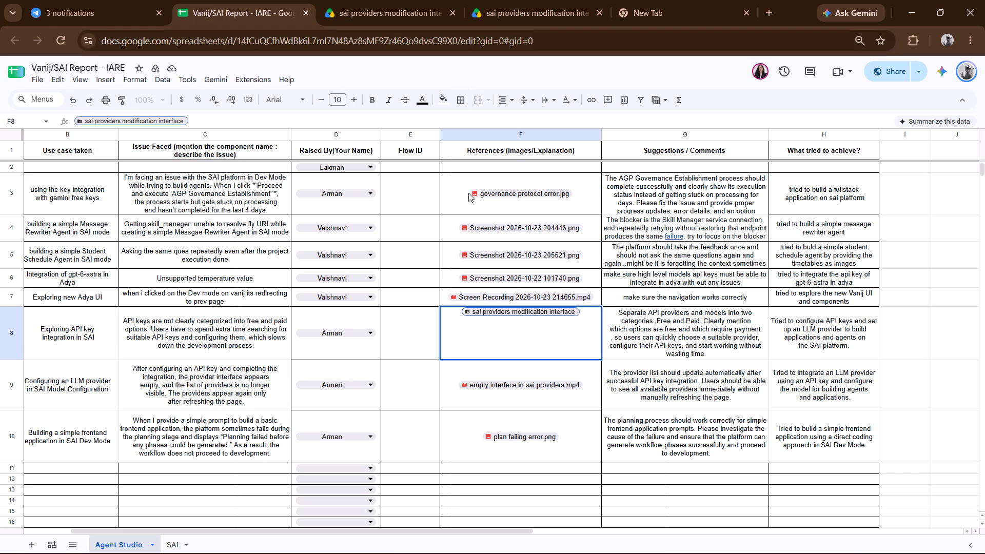
{"action": "left_click", "coordinate": [487, 384]}
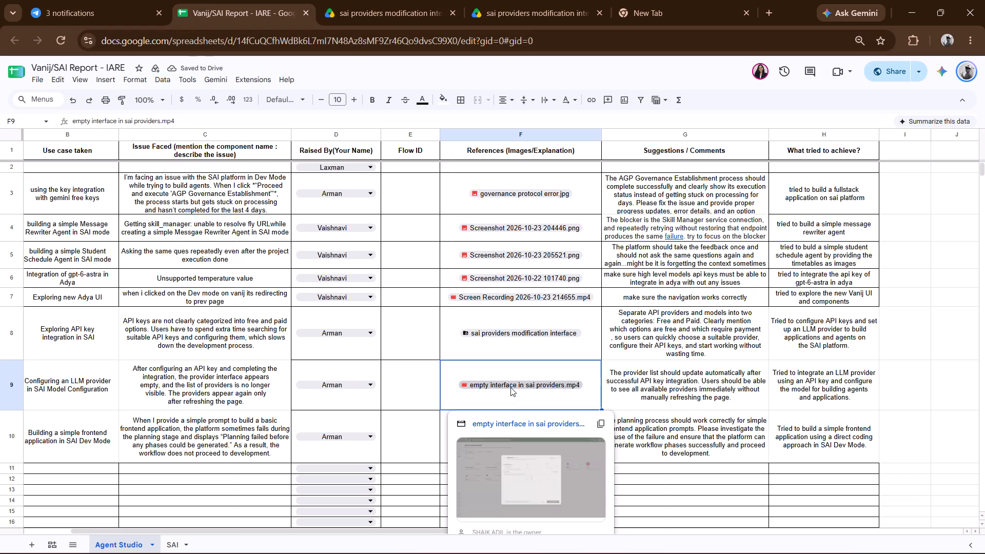
{"action": "left_click", "coordinate": [507, 451]}
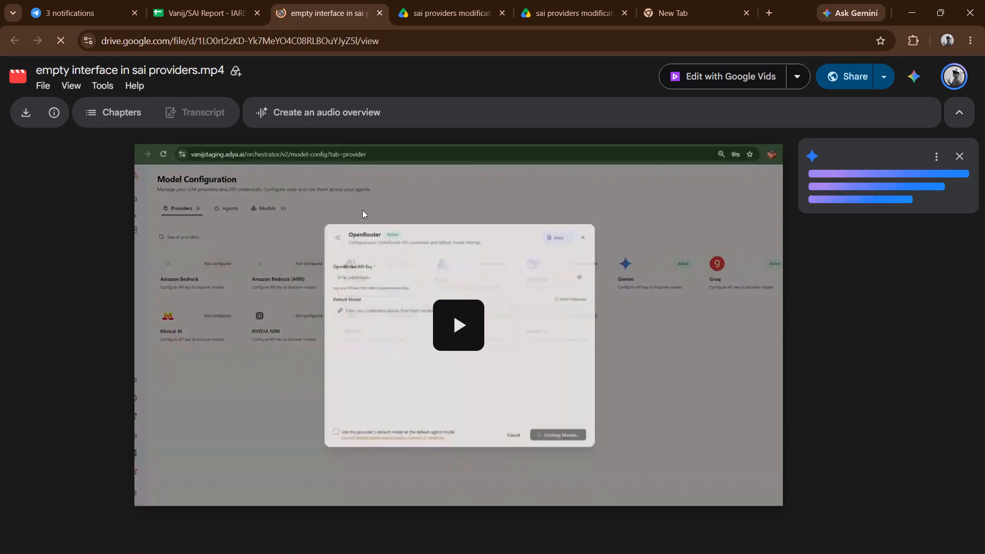
{"action": "left_click", "coordinate": [465, 327]}
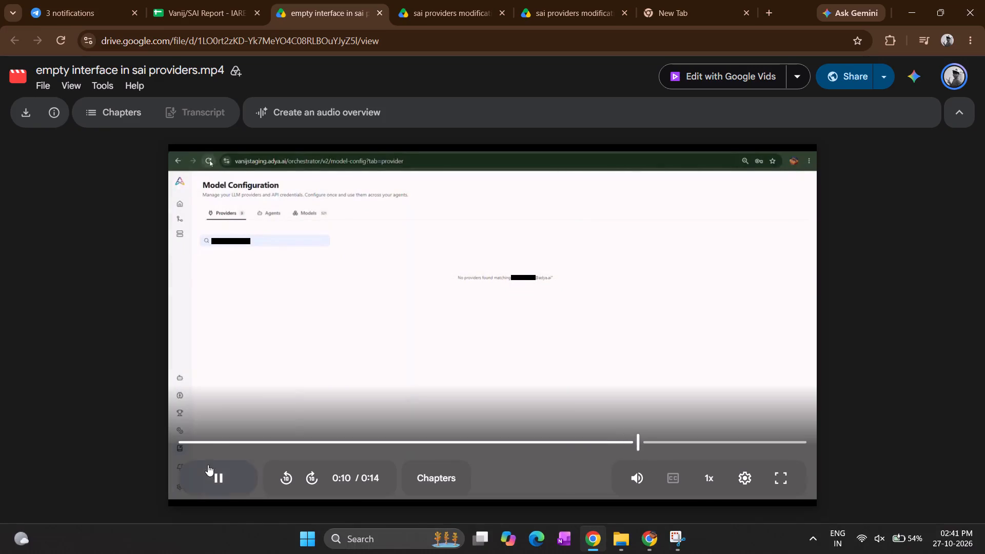
{"action": "left_click_drag", "start_coordinate": [201, 438], "coordinate": [172, 439]}
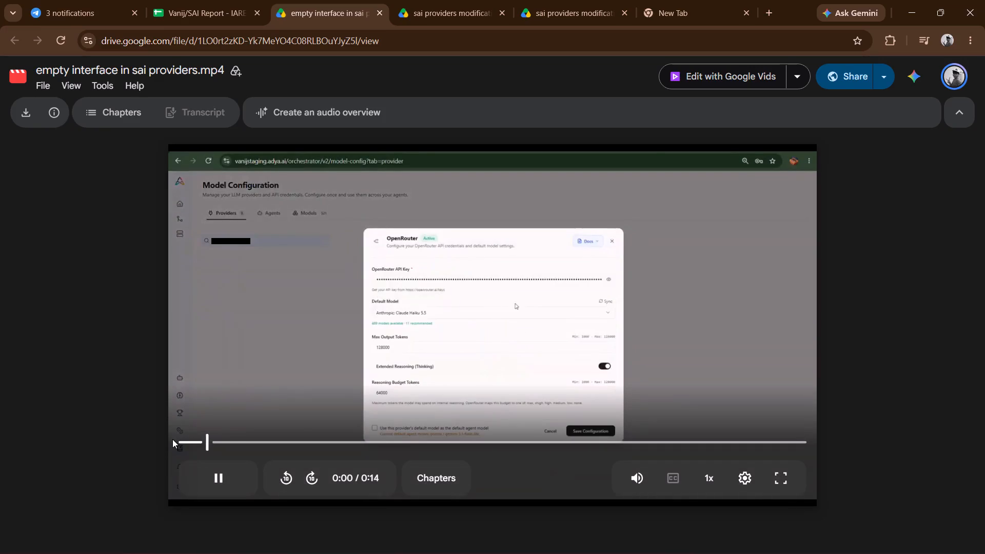
{"action": "left_click_drag", "start_coordinate": [228, 436], "coordinate": [169, 439]}
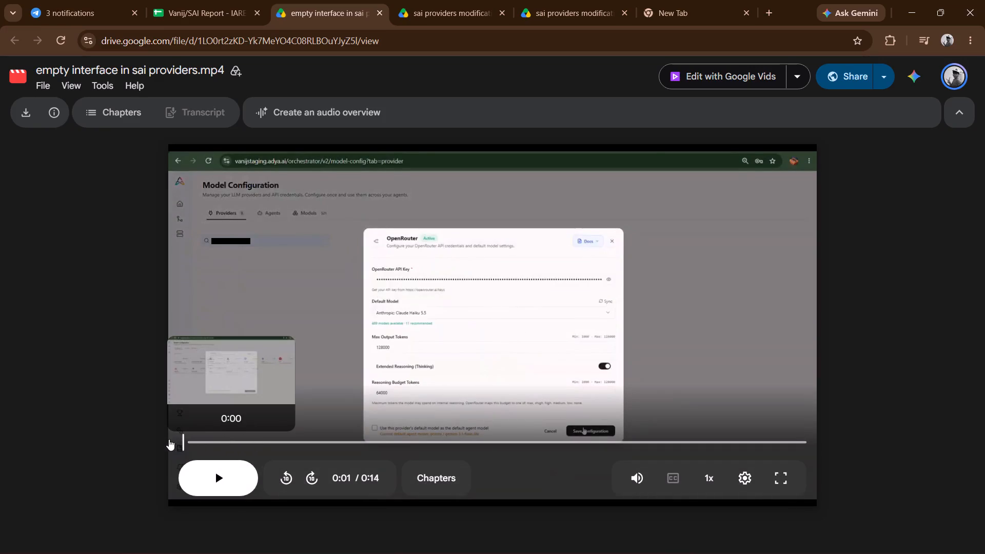
{"action": "left_click_drag", "start_coordinate": [169, 439], "coordinate": [168, 439]}
{"action": "left_click_drag", "start_coordinate": [208, 438], "coordinate": [159, 439]}
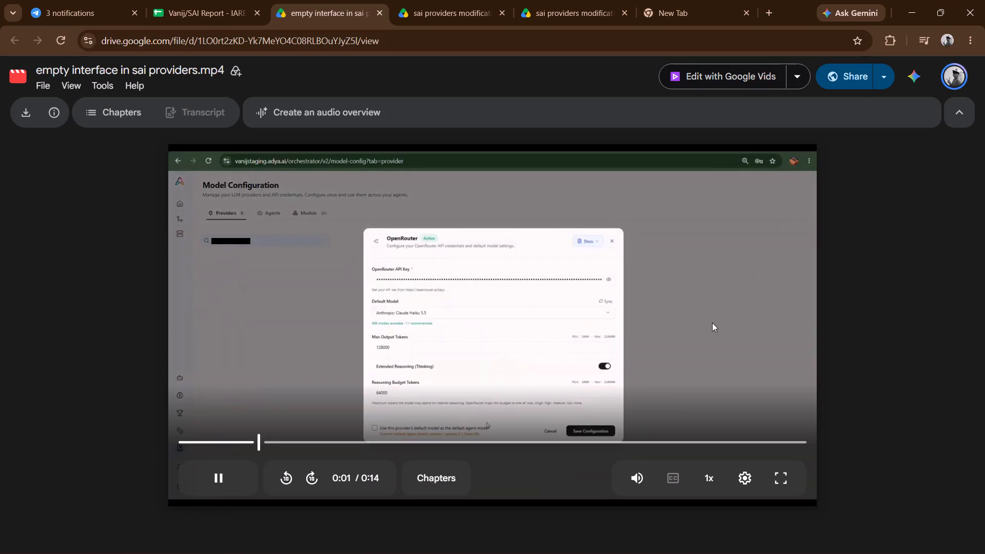
{"action": "left_click", "coordinate": [871, 307]}
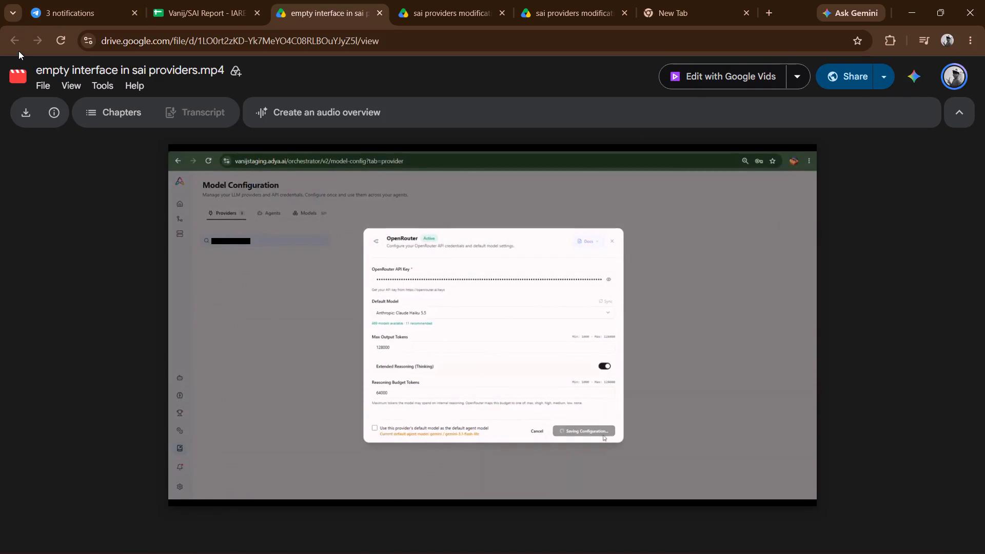
{"action": "left_click", "coordinate": [18, 46]}
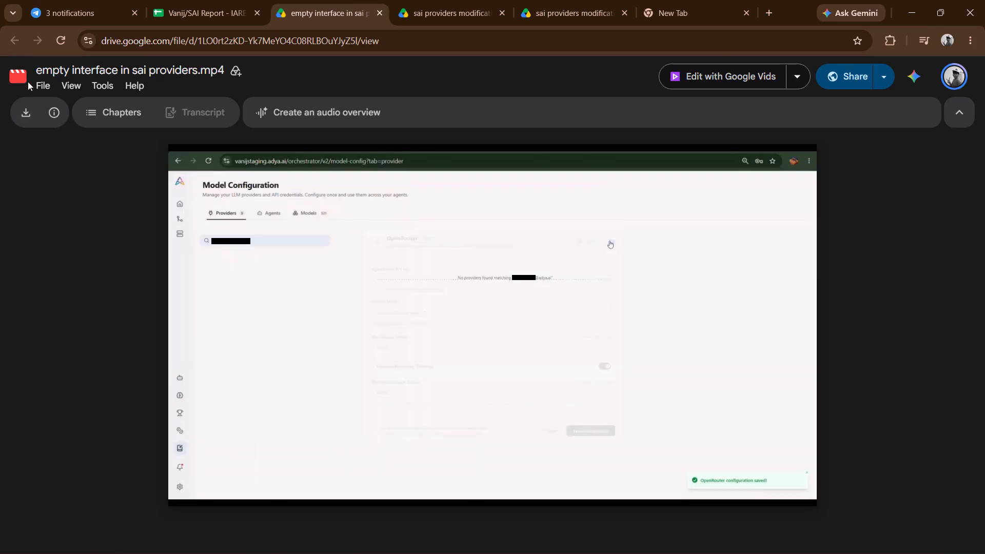
{"action": "left_click_drag", "start_coordinate": [797, 441], "coordinate": [815, 442]}
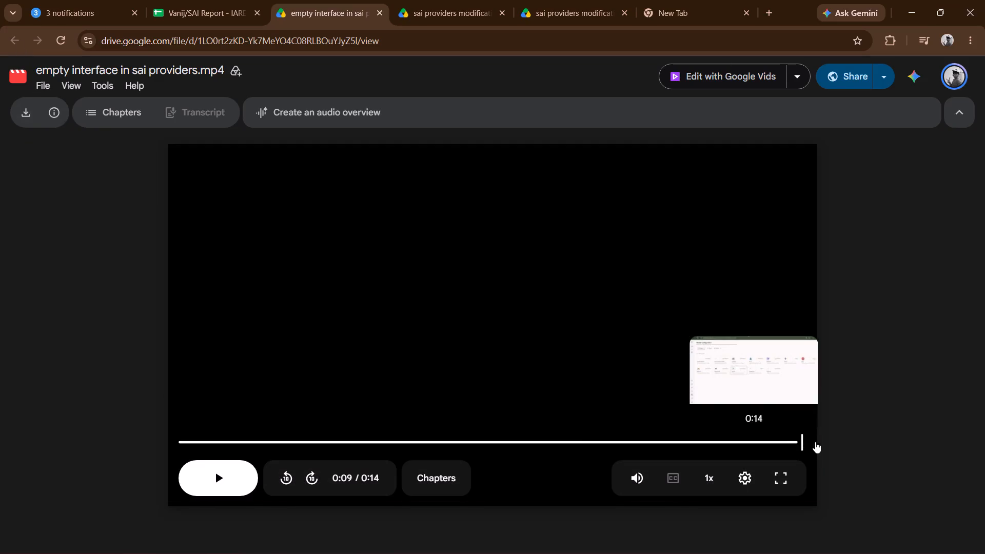
{"action": "left_click_drag", "start_coordinate": [815, 442], "coordinate": [831, 442]}
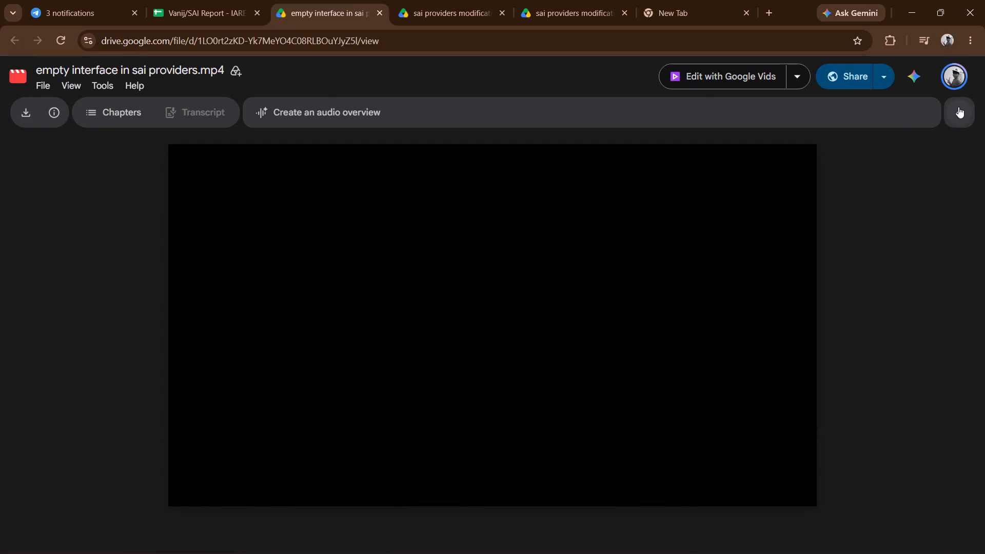
{"action": "left_click", "coordinate": [958, 107]}
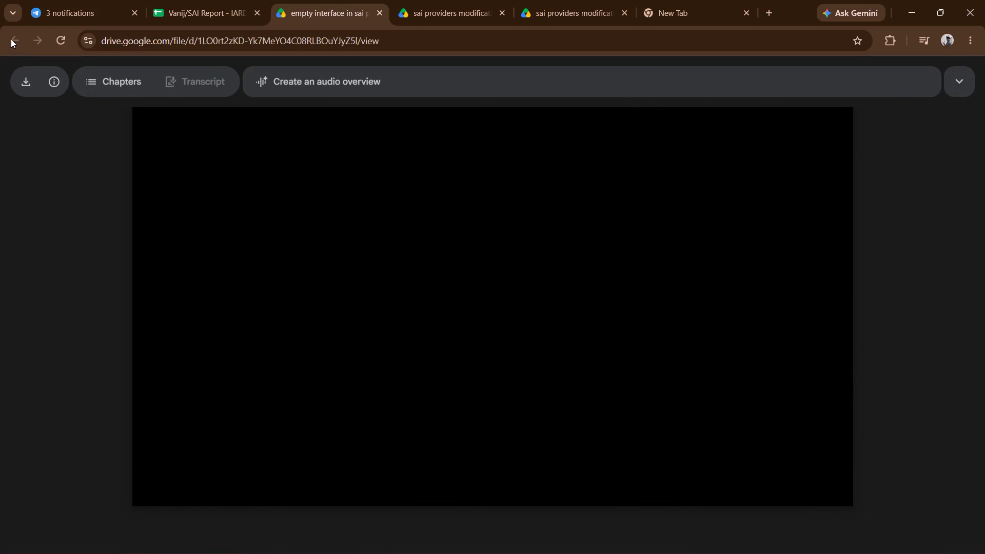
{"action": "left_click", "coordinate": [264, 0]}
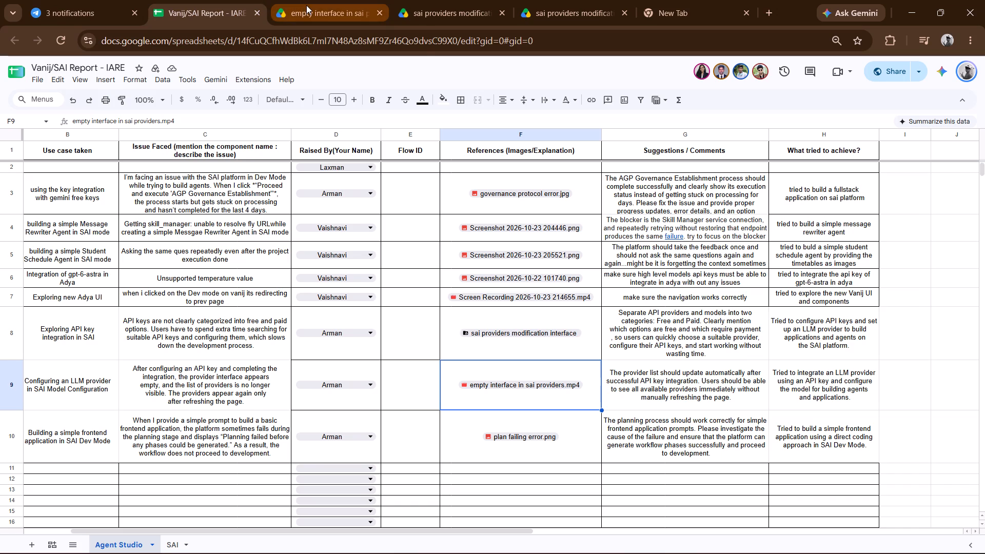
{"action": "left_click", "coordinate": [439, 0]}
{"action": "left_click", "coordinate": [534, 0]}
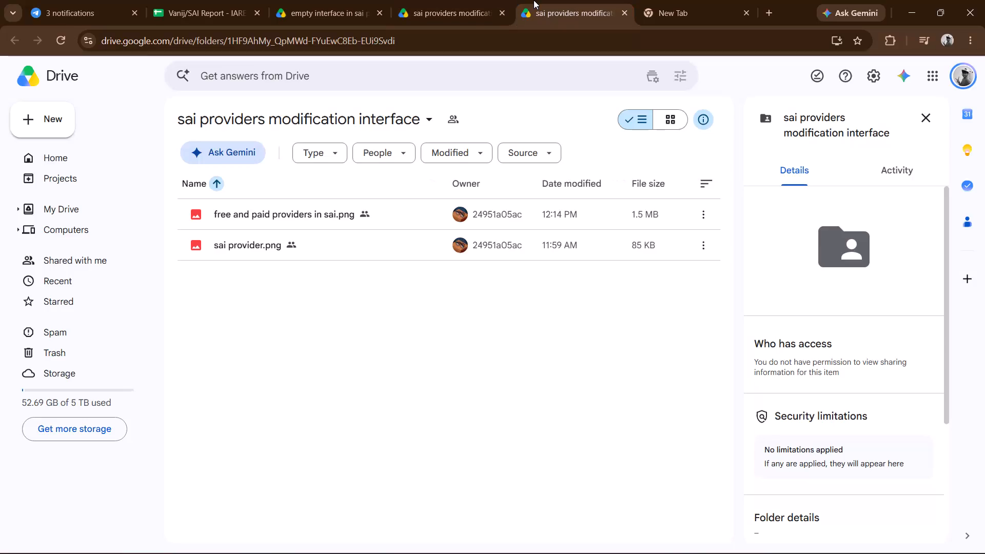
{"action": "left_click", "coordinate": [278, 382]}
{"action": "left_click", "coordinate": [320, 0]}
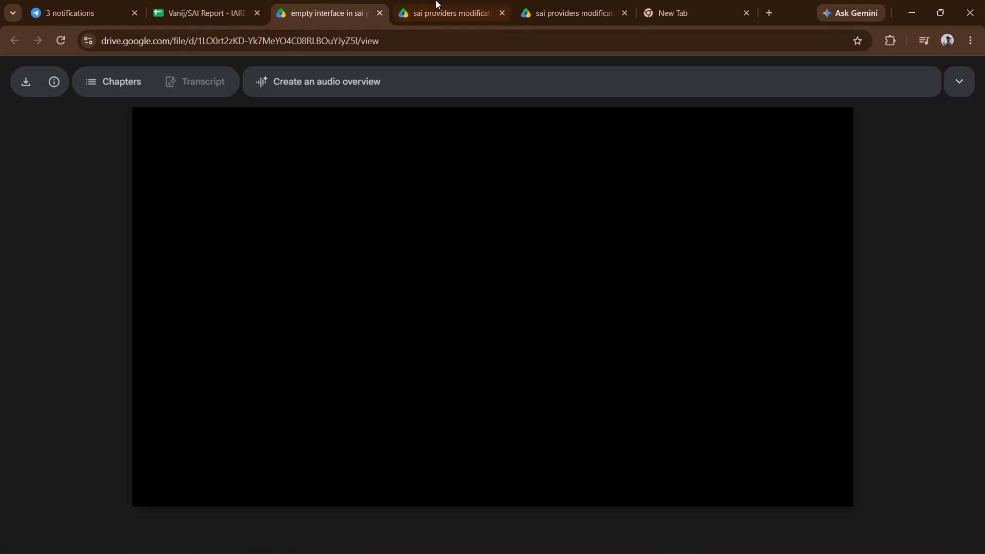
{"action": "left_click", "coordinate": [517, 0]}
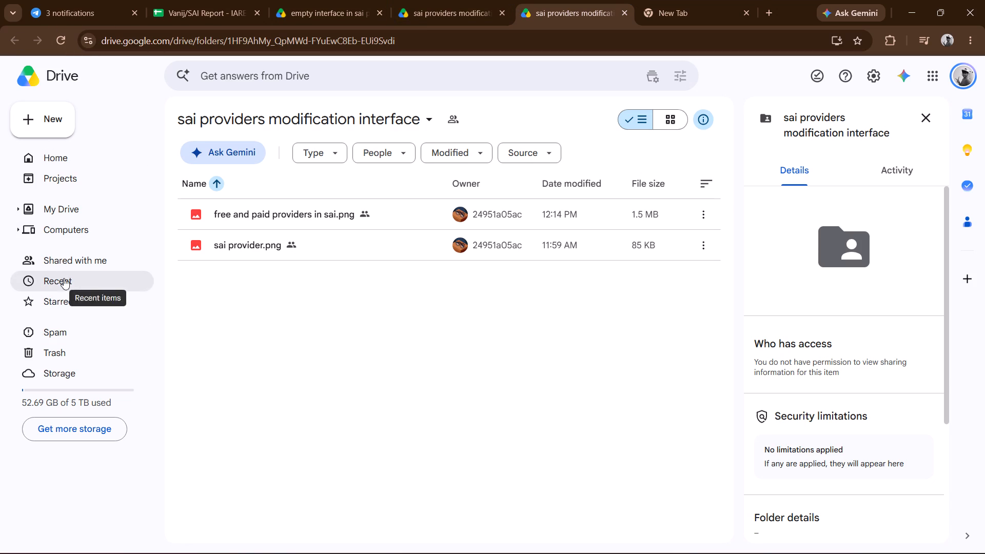
Go to My Drive from the open folder page, and close the video page and the other "sai providers modification interface" page.
{"action": "left_click", "coordinate": [57, 198]}
{"action": "left_click", "coordinate": [53, 211]}
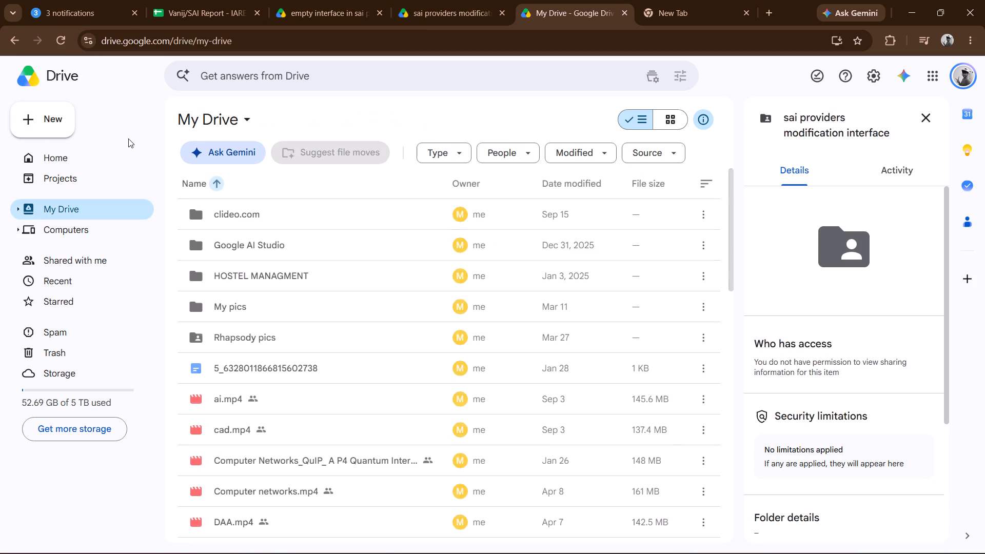
{"action": "left_click", "coordinate": [379, 12]}
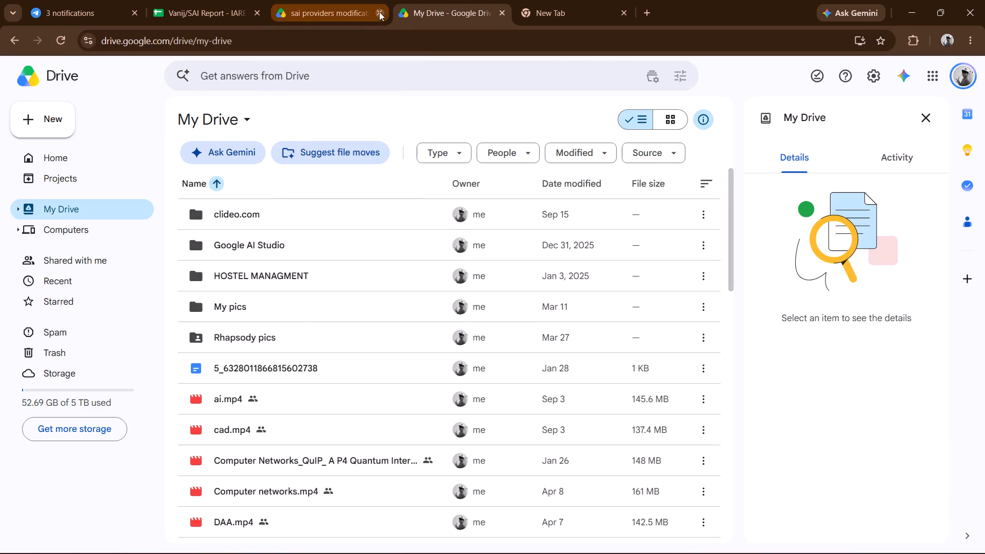
{"action": "left_click", "coordinate": [379, 12]}
{"action": "scroll", "coordinate": [263, 274], "scroll_direction": "down", "scroll_amount": 1}
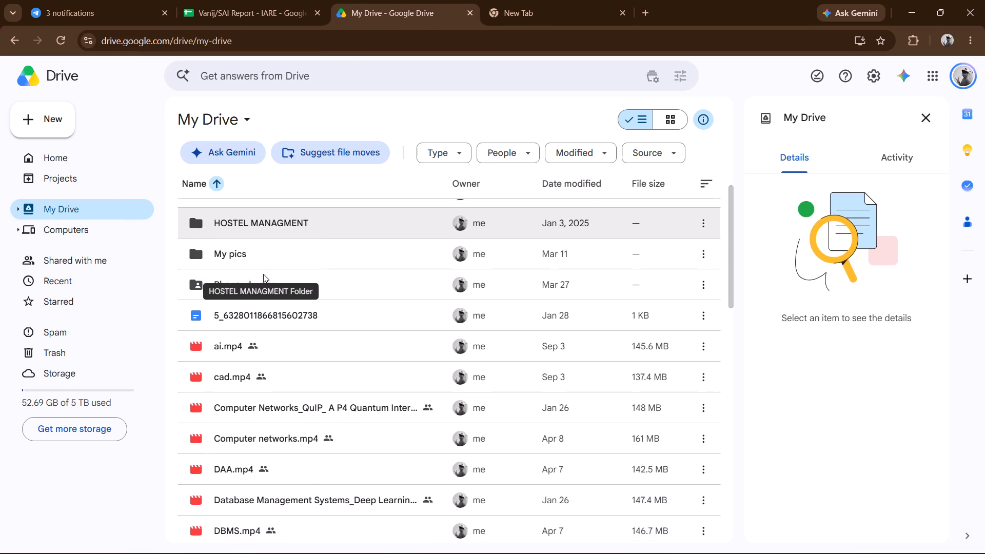
{"action": "scroll", "coordinate": [263, 274], "scroll_direction": "down", "scroll_amount": 1}
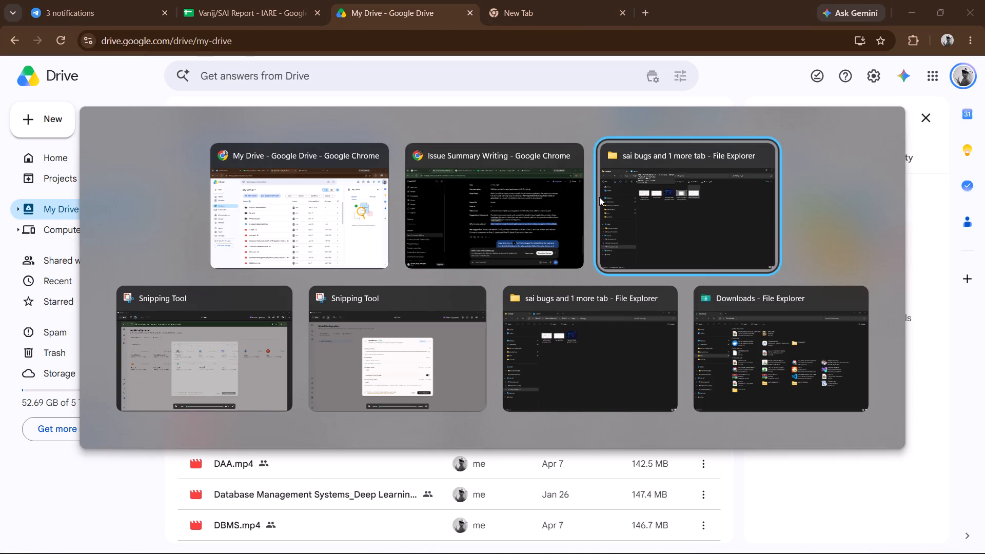
Switch to the other Chrome window and dismiss the sharing dialog for "plan failing error.png" in the Drive "bugs" folder.
{"action": "left_click", "coordinate": [586, 0]}
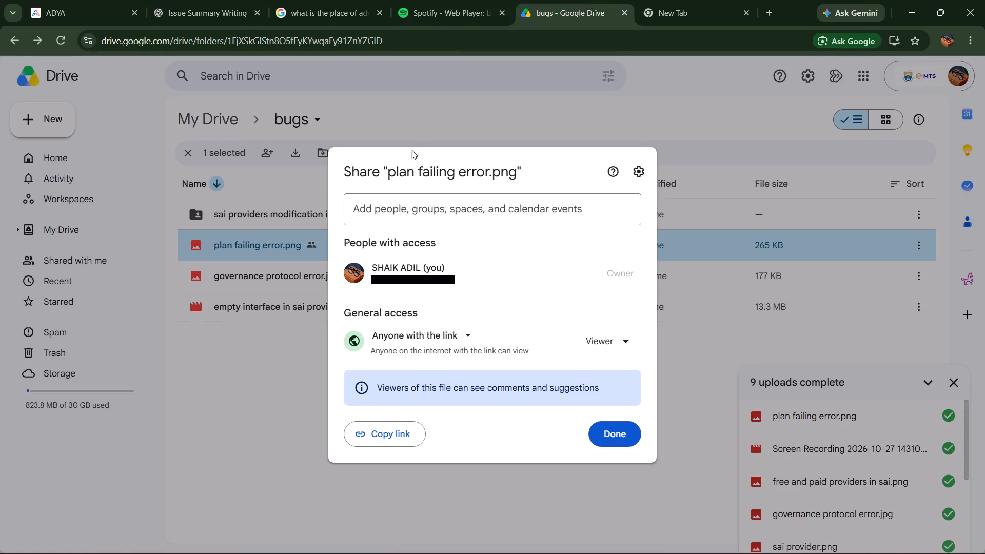
{"action": "left_click", "coordinate": [742, 274]}
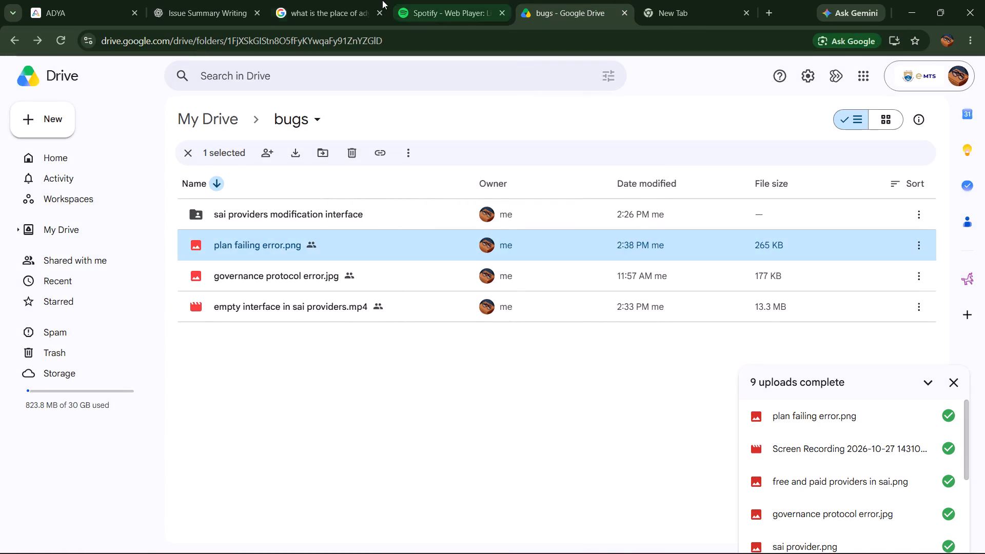
Review the agent conversation in the ADYA "Snakes and Ladders Frontend" workspace down to its latest question.
{"action": "left_click", "coordinate": [106, 0]}
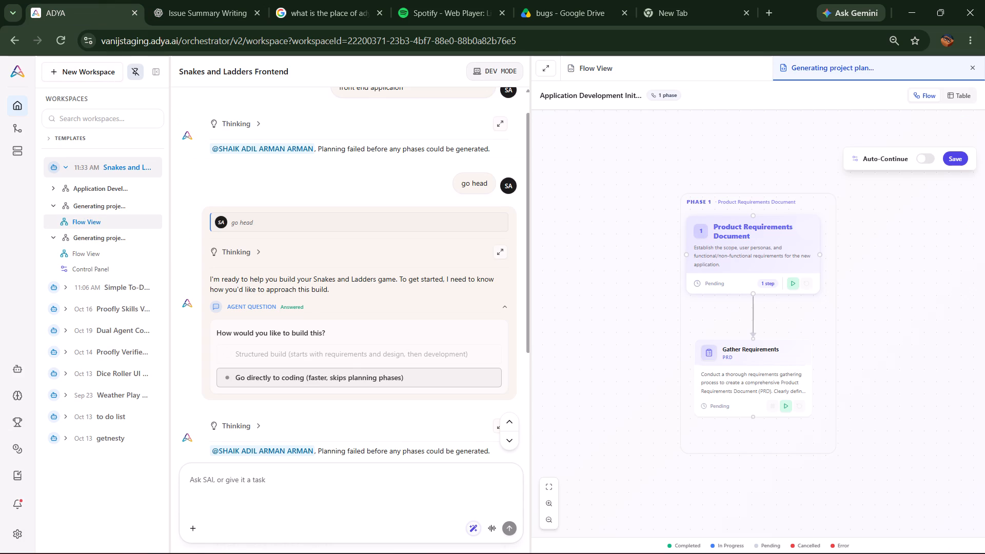
{"action": "scroll", "coordinate": [349, 359], "scroll_direction": "down", "scroll_amount": 6}
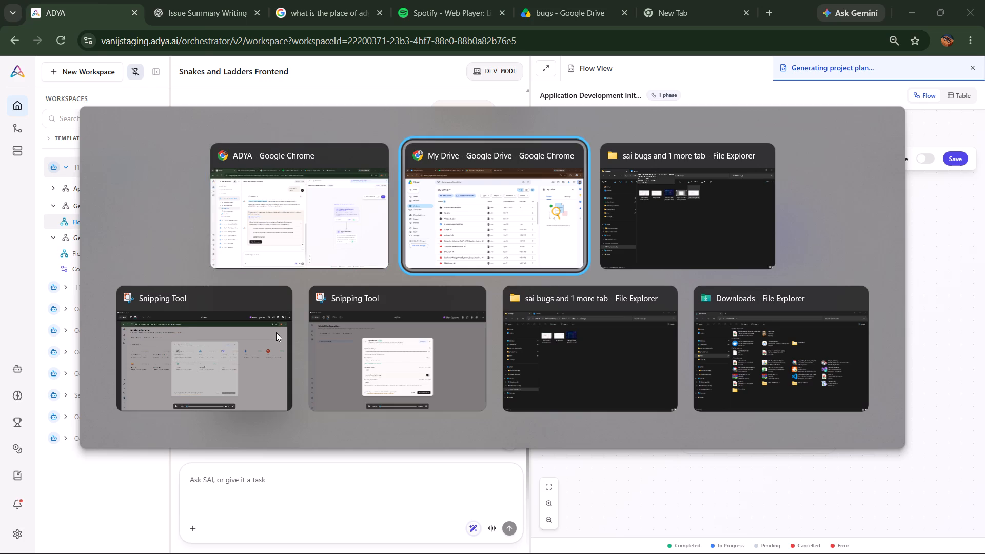
In cell C10 of the Vanij/SAI Report sheet, replace "some" with "many" so the issue text reads "the platform manytimes fails".
{"action": "left_click", "coordinate": [210, 0]}
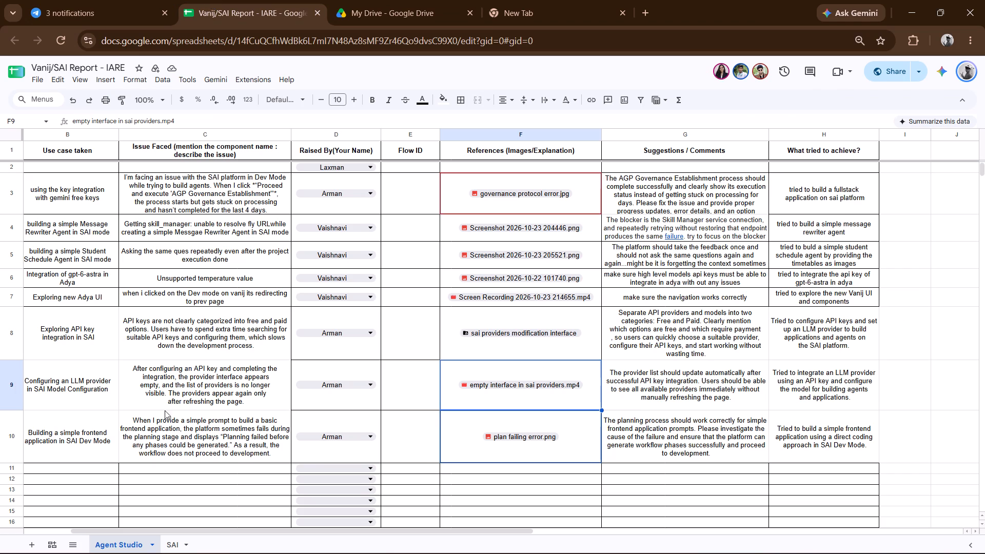
{"action": "left_click", "coordinate": [237, 427]}
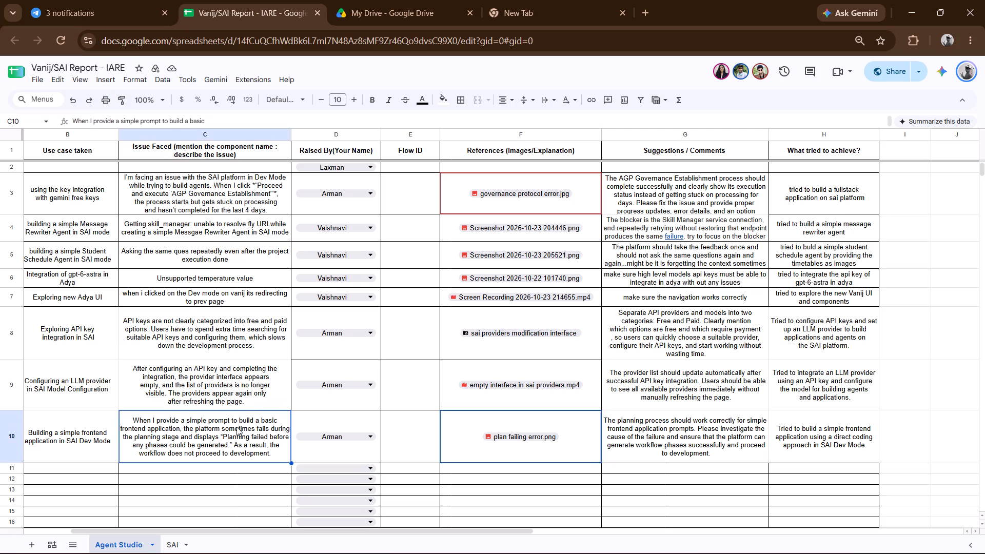
{"action": "scroll", "coordinate": [199, 122], "scroll_direction": "up", "scroll_amount": 2}
{"action": "scroll", "coordinate": [199, 122], "scroll_direction": "down", "scroll_amount": 1}
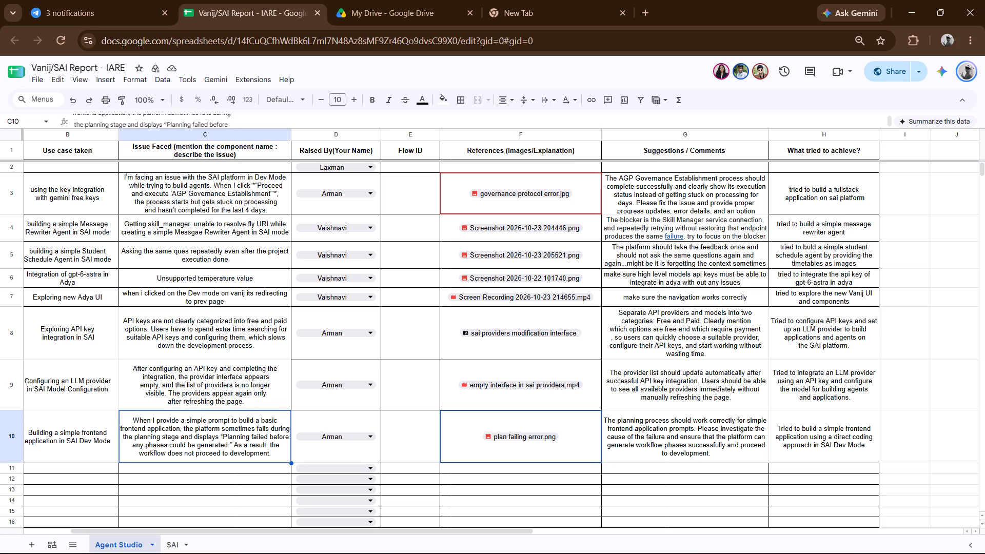
{"action": "left_click", "coordinate": [181, 114]}
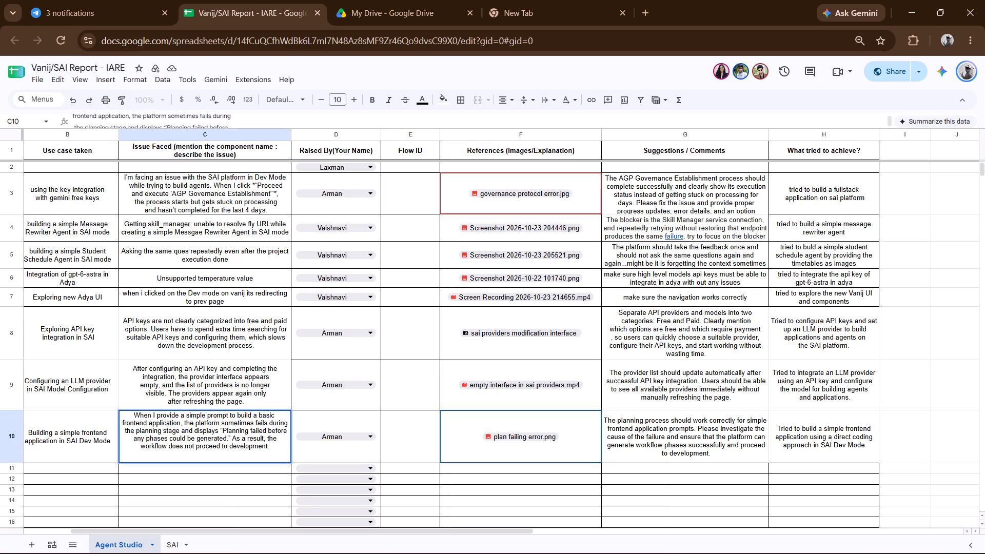
{"action": "key", "text": "Right"}
{"action": "key", "text": "BackSpace"}
{"action": "key", "text": "BackSpace"}
{"action": "key", "text": "BackSpace"}
{"action": "key", "text": "BackSpace"}
{"action": "type", "text": "many"}
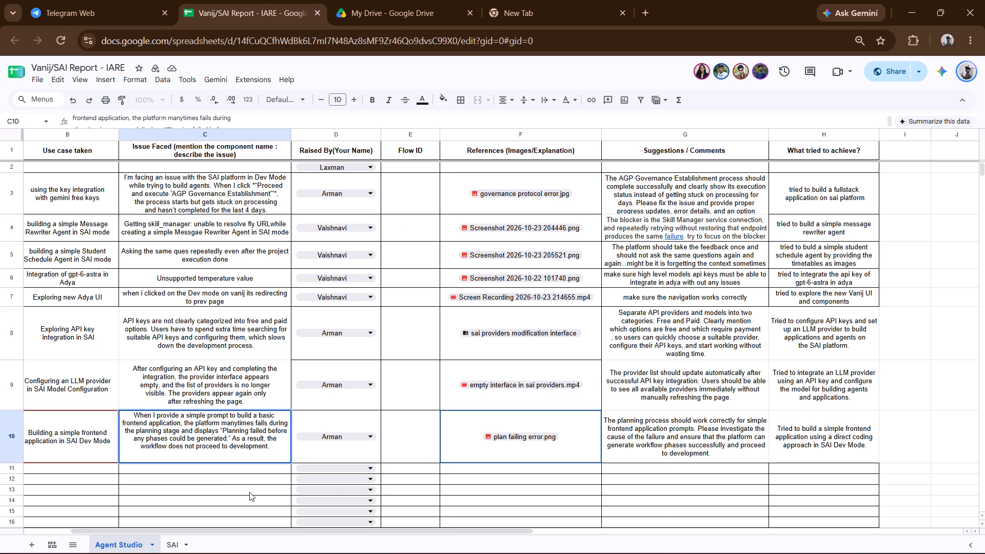
{"action": "left_click", "coordinate": [249, 492]}
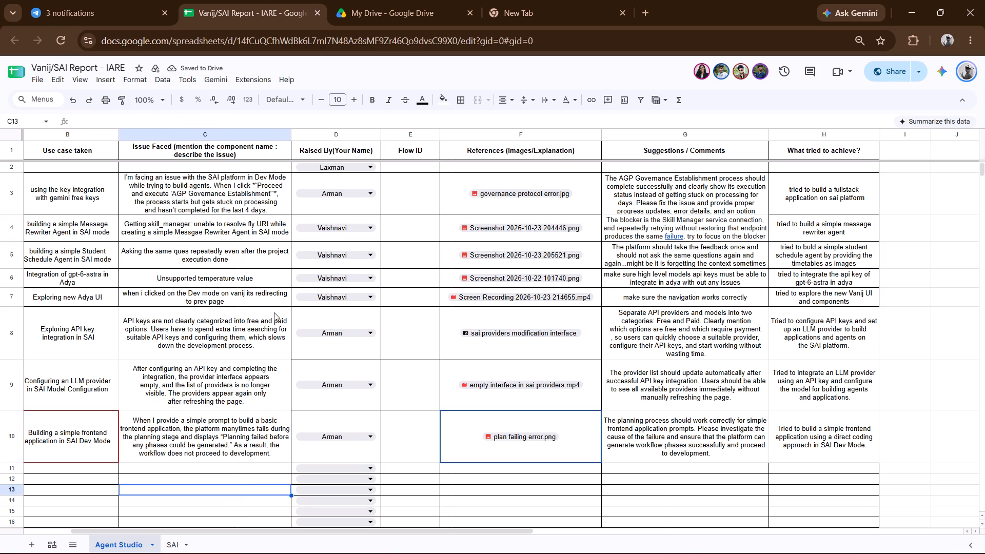
In the ADYA workspace, answer the agent's question with "Continue and begin 'Application Development Initialization' execution" and submit it.
{"action": "key", "text": "alt+Tab"}
{"action": "left_click", "coordinate": [86, 0]}
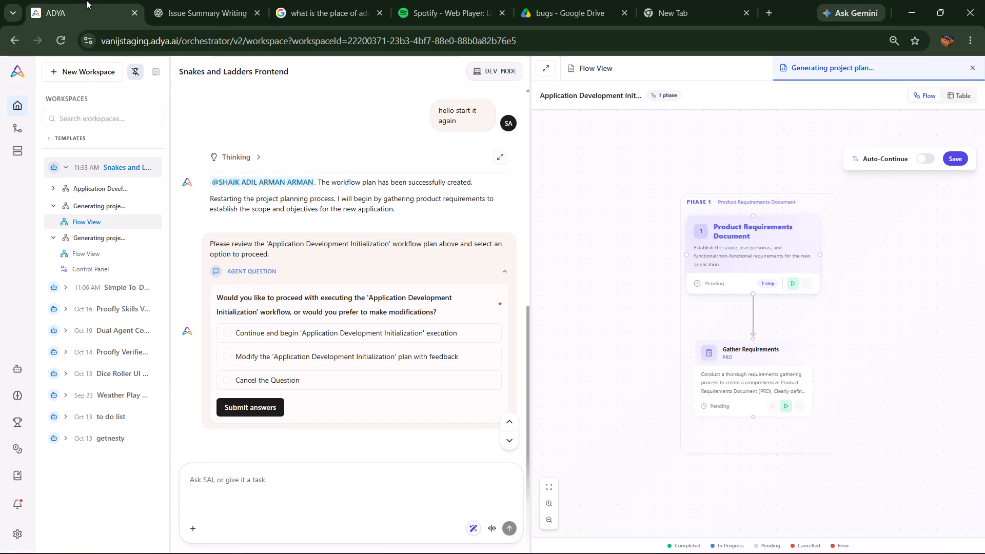
{"action": "left_click", "coordinate": [259, 331]}
{"action": "left_click", "coordinate": [259, 331]}
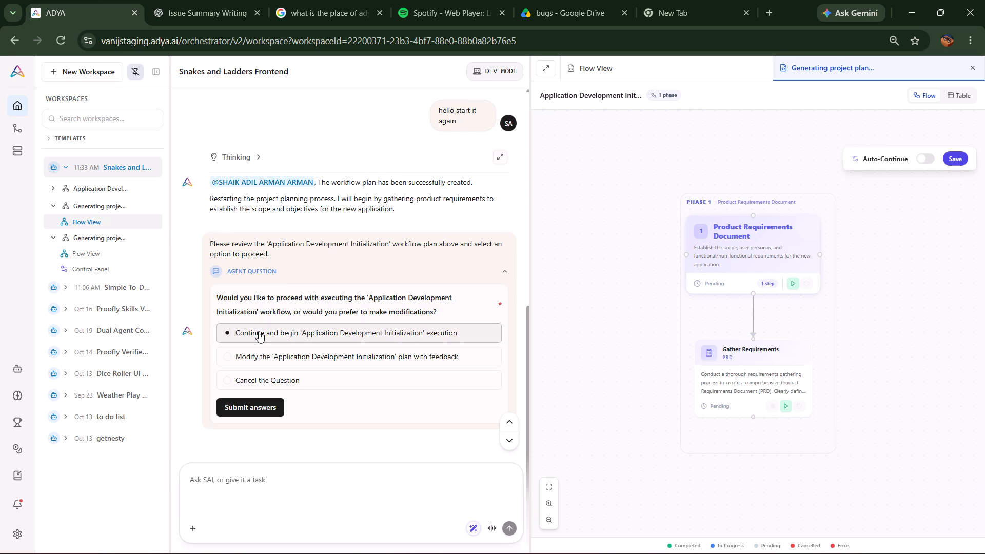
{"action": "left_click", "coordinate": [237, 407]}
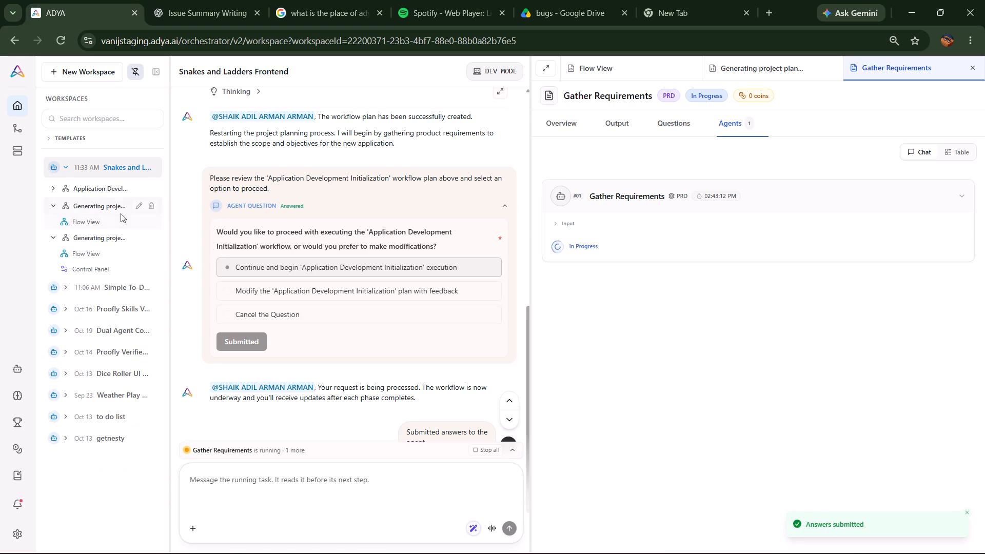
Expand the Application Development workflow in the Snakes and Ladders workspace and look through its entries.
{"action": "left_click", "coordinate": [91, 191]}
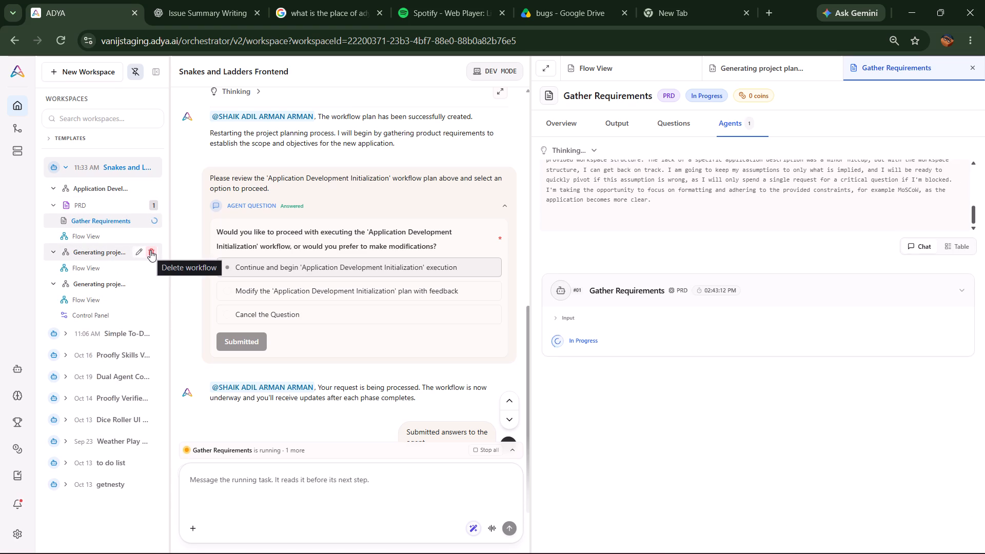
{"action": "scroll", "coordinate": [100, 315], "scroll_direction": "down", "scroll_amount": 1}
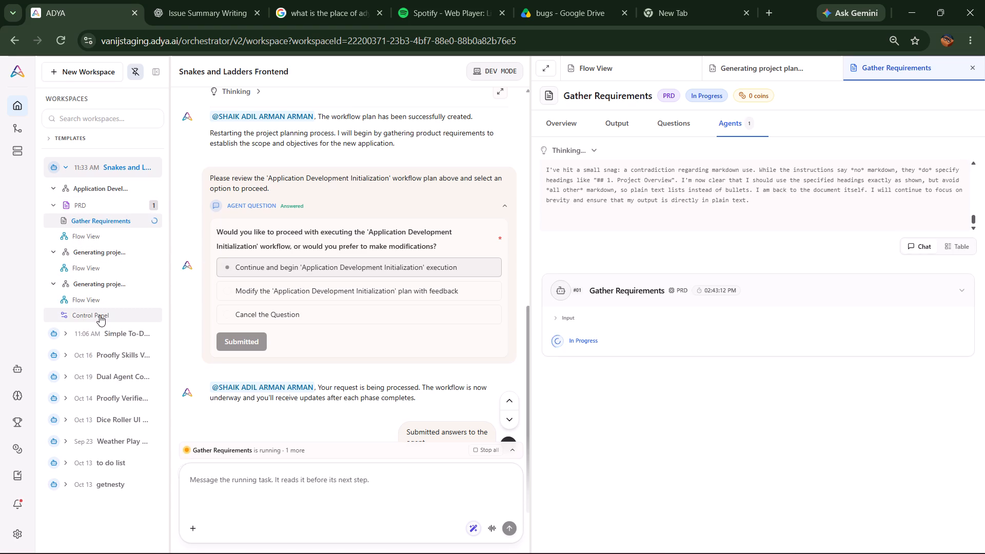
{"action": "scroll", "coordinate": [100, 315], "scroll_direction": "down", "scroll_amount": 1}
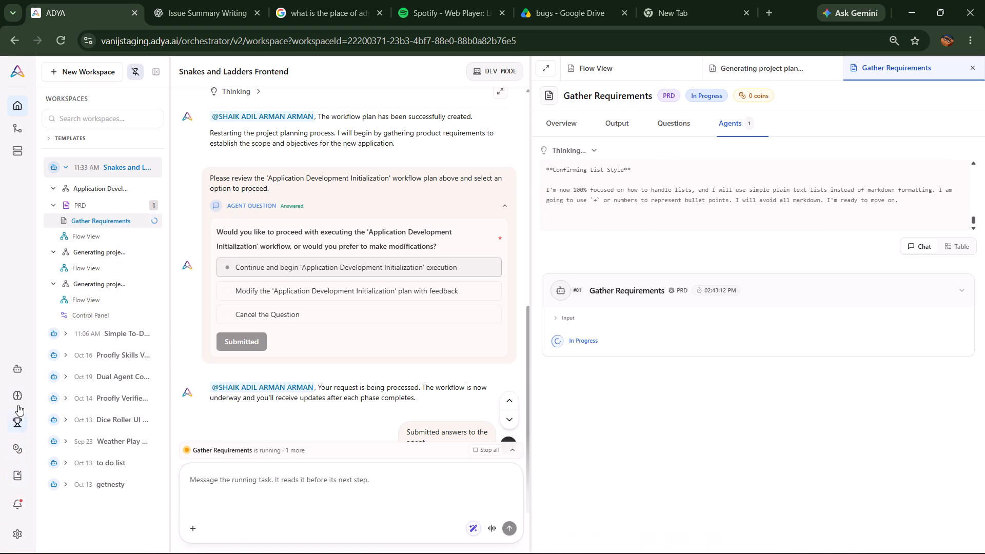
{"action": "left_click", "coordinate": [15, 476]}
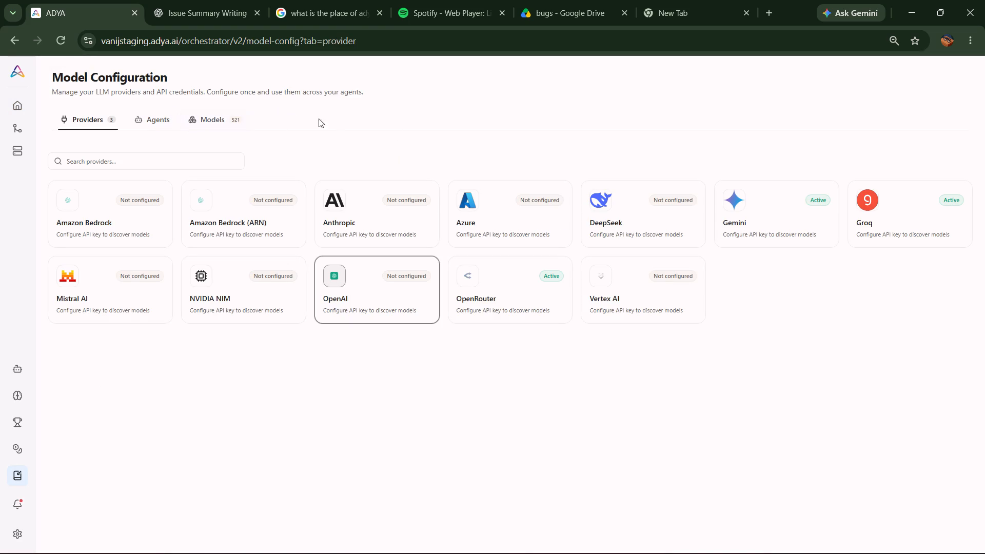
{"action": "key", "text": "Print"}
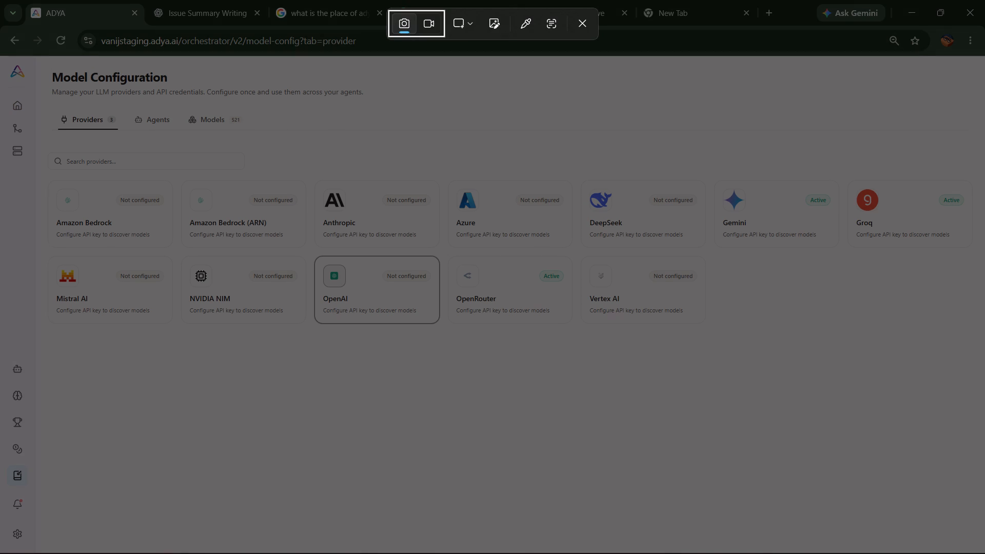
{"action": "left_click", "coordinate": [422, 17]}
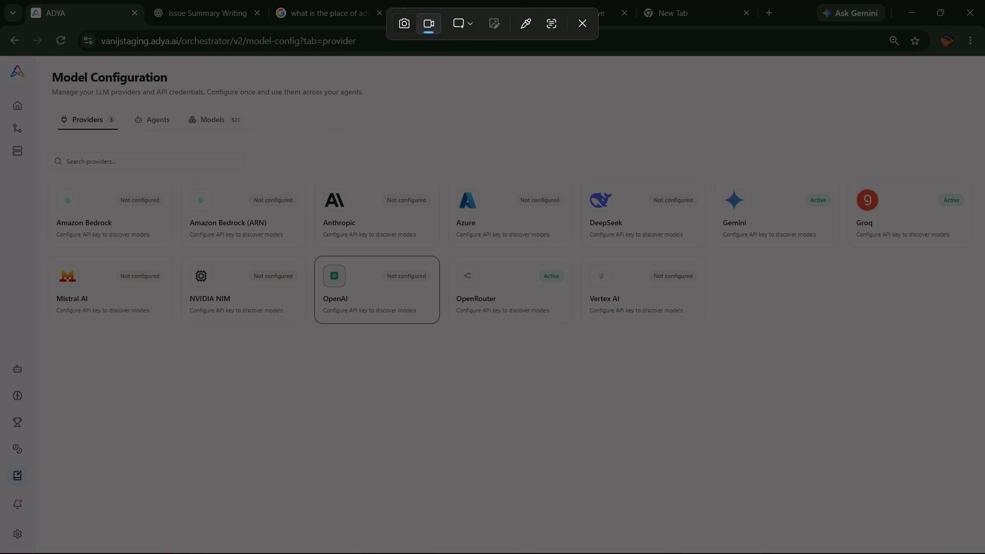
{"action": "left_click_drag", "start_coordinate": [0, 27], "coordinate": [984, 553]}
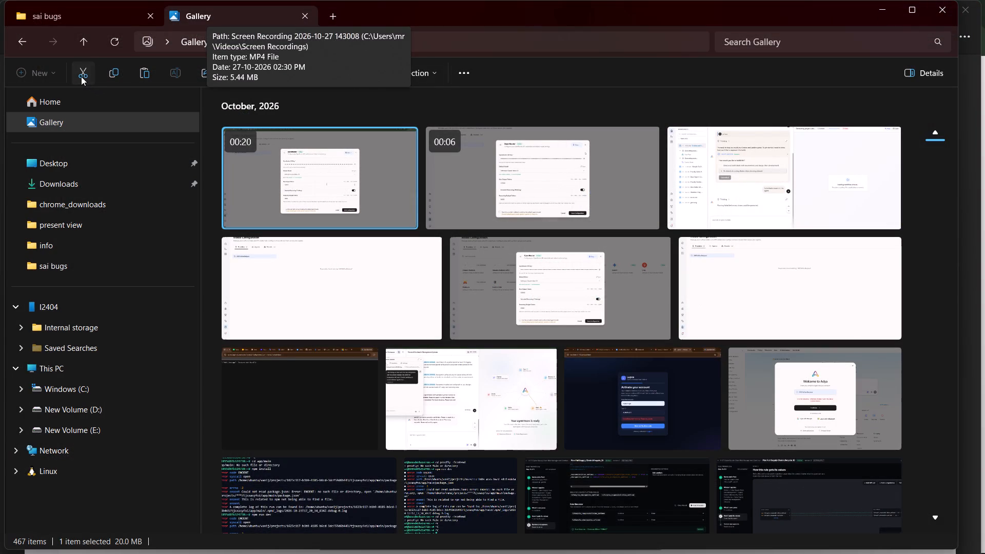
{"action": "left_click", "coordinate": [98, 1]}
{"action": "left_click", "coordinate": [92, 8]}
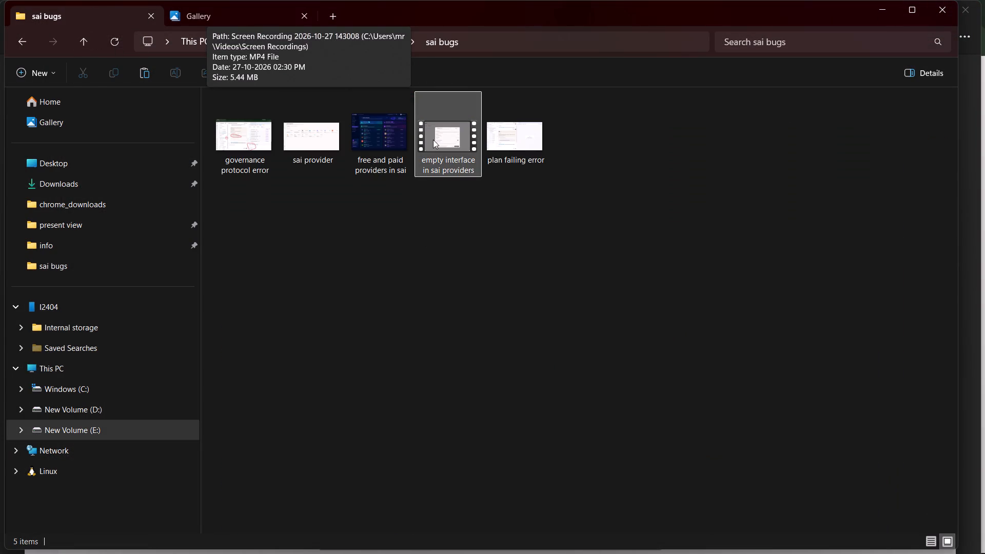
{"action": "left_click", "coordinate": [653, 167]}
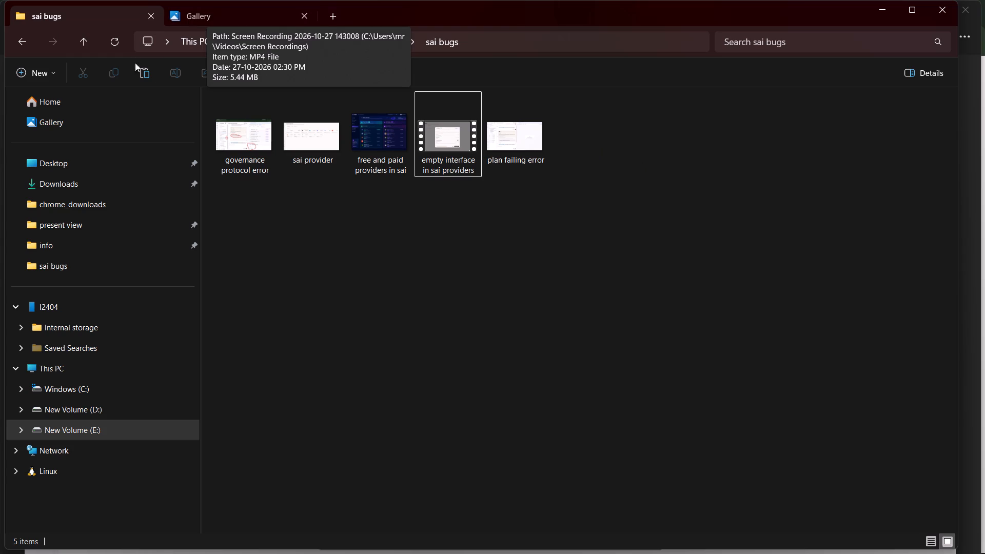
{"action": "left_click", "coordinate": [141, 76]}
{"action": "left_click", "coordinate": [469, 306]}
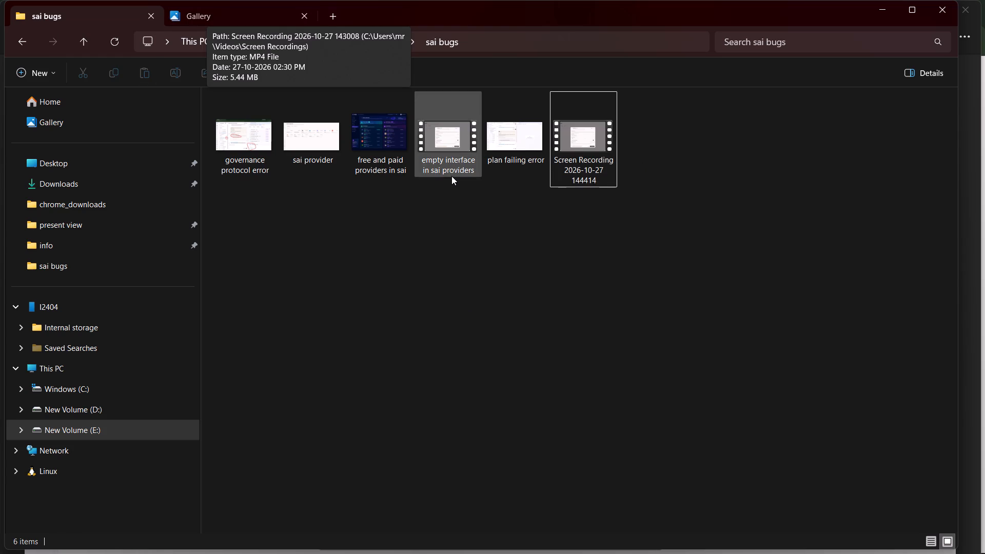
Copy the file name "empty interface in sai providers" from the older video in the "sai bugs" folder.
{"action": "left_click", "coordinate": [451, 176]}
{"action": "left_click", "coordinate": [451, 176]}
{"action": "left_click", "coordinate": [451, 164]}
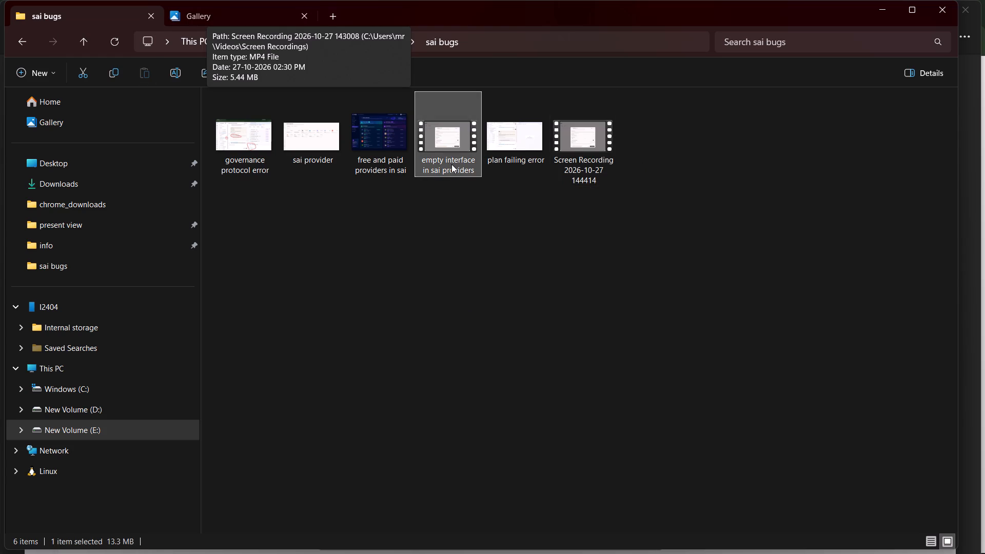
{"action": "key", "text": "ctrl+c"}
{"action": "left_click", "coordinate": [594, 175]}
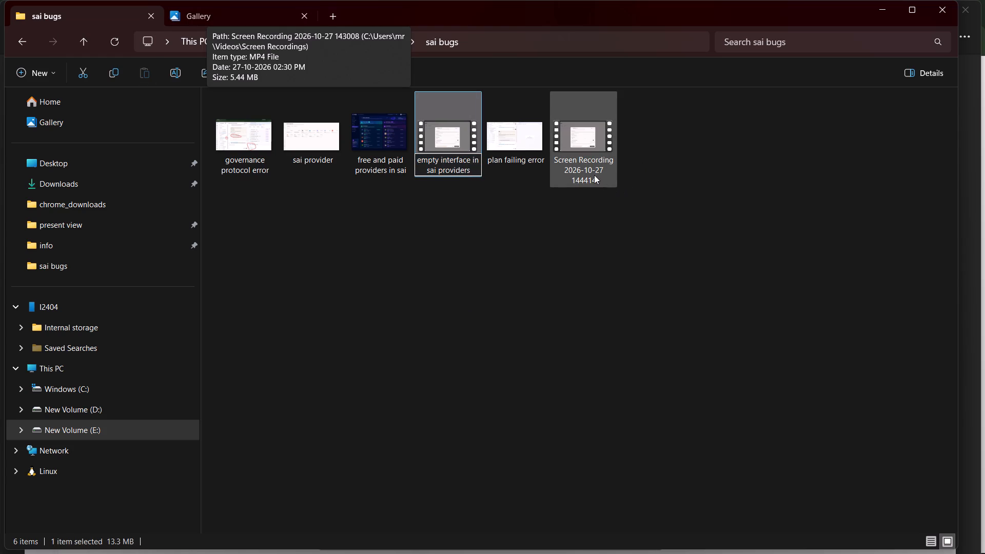
{"action": "left_click", "coordinate": [425, 145]}
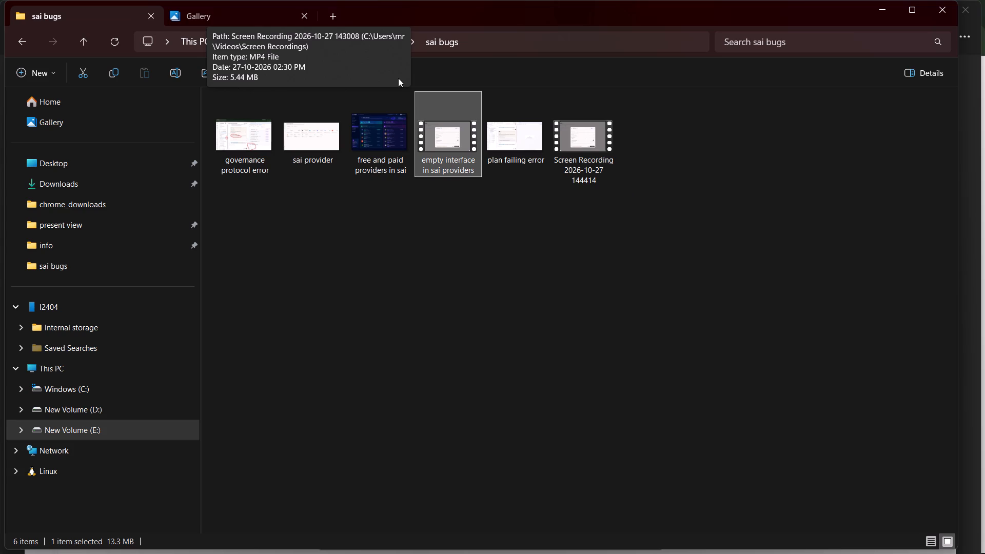
{"action": "left_click", "coordinate": [252, 109]}
{"action": "left_click", "coordinate": [291, 107]}
{"action": "left_click", "coordinate": [264, 253]}
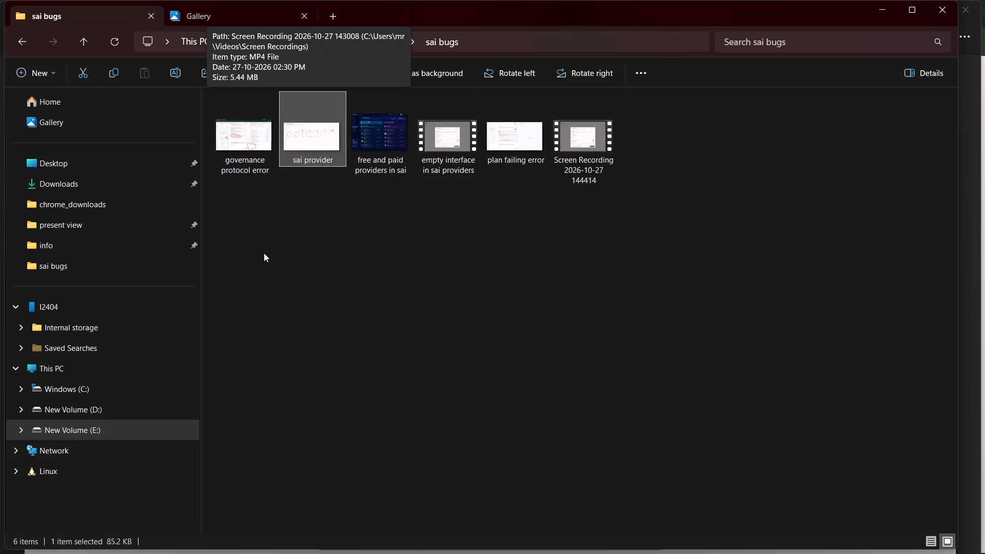
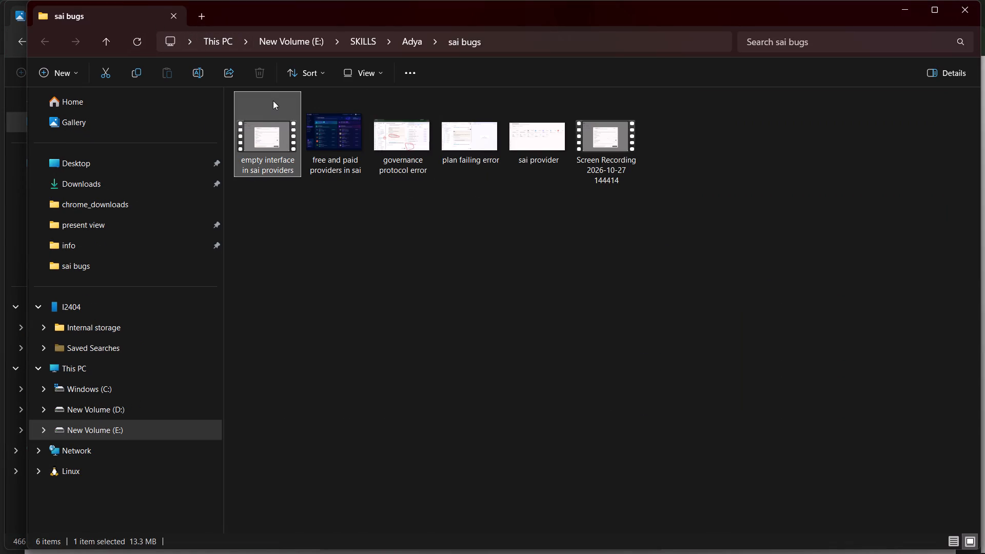
Delete the older "empty interface in sai providers" video from the "sai bugs" folder.
{"action": "left_click", "coordinate": [259, 80]}
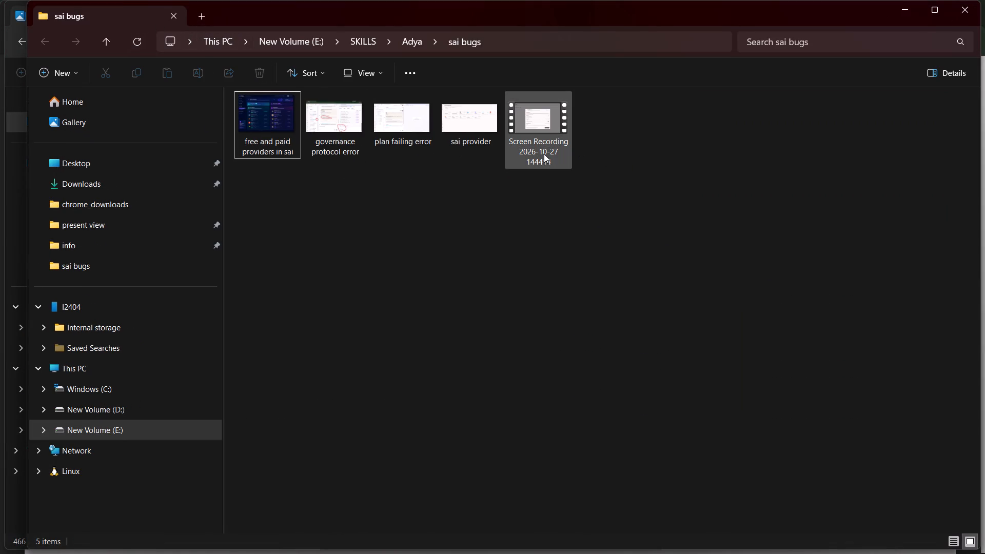
Rename the new screen recording in the "sai bugs" folder as "empty interface in sai providers".
{"action": "left_click", "coordinate": [544, 154]}
{"action": "left_click", "coordinate": [544, 154]}
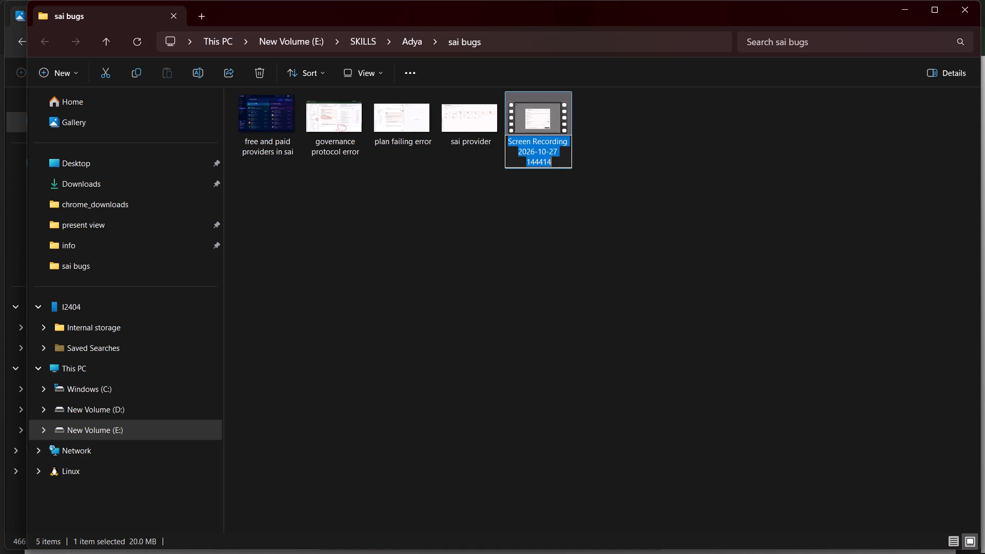
{"action": "key", "text": "ctrl+v"}
{"action": "left_click", "coordinate": [522, 277]}
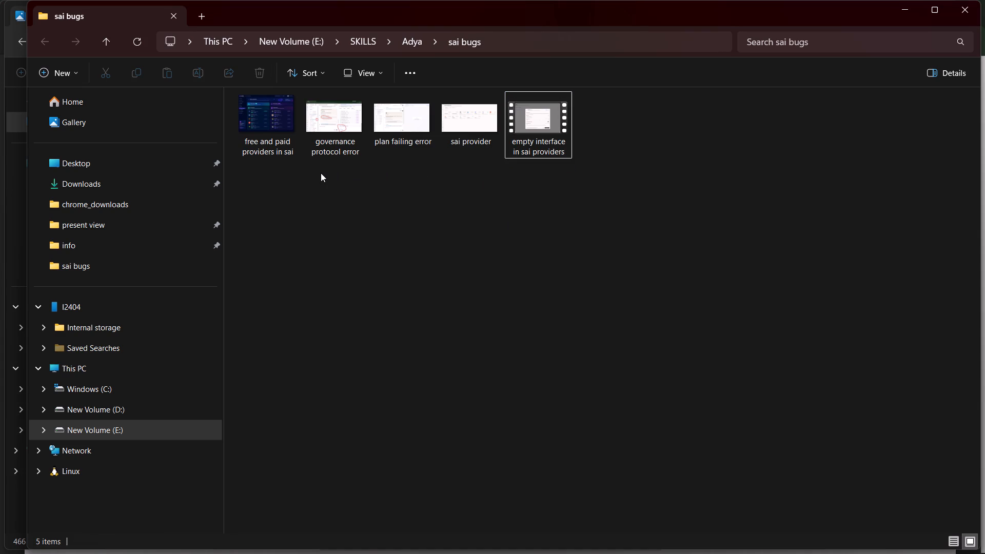
Switch to Google Drive and upload the new "empty interface in sai providers" video to the bugs folder, replacing the existing file.
{"action": "key", "text": "alt+Tab"}
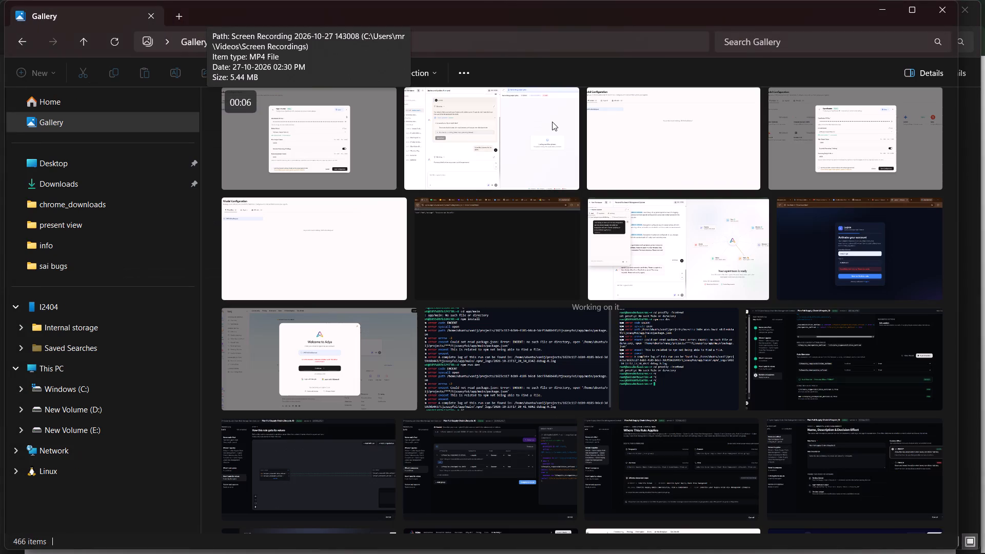
{"action": "key", "text": "alt+Tab"}
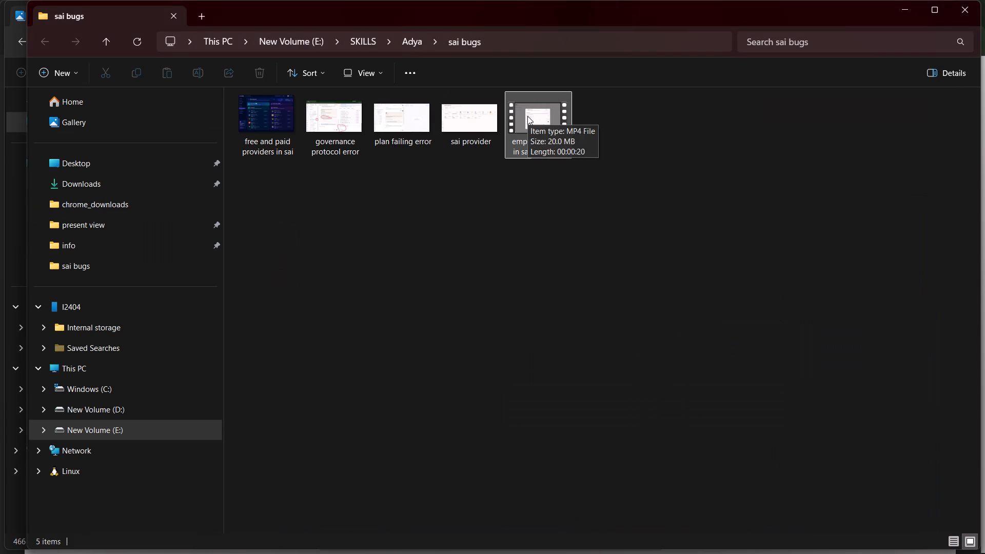
{"action": "key", "text": "alt+Tab"}
{"action": "key", "text": "alt+Tab"}
{"action": "key", "text": "alt+Tab"}
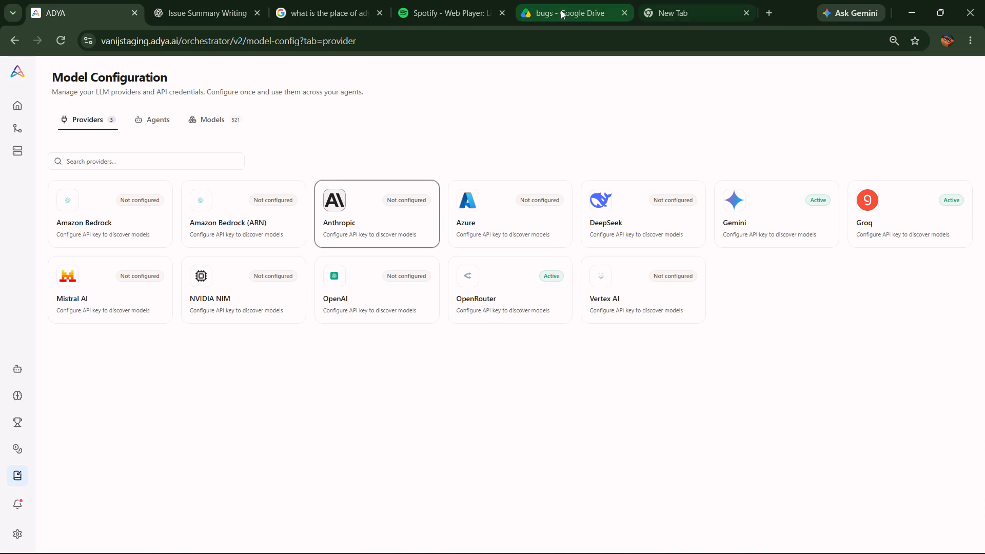
{"action": "left_click", "coordinate": [561, 10]}
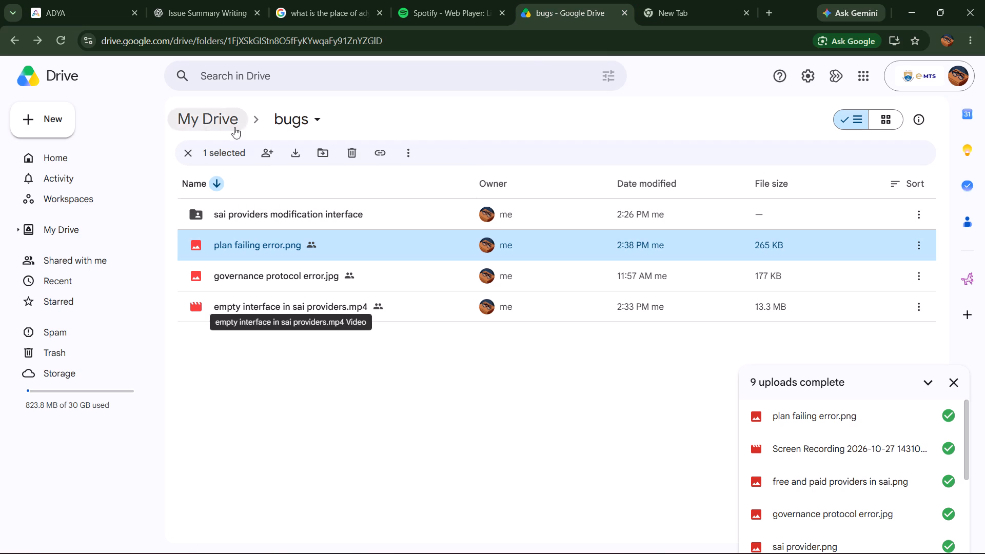
{"action": "left_click", "coordinate": [56, 113]}
{"action": "left_click", "coordinate": [97, 153]}
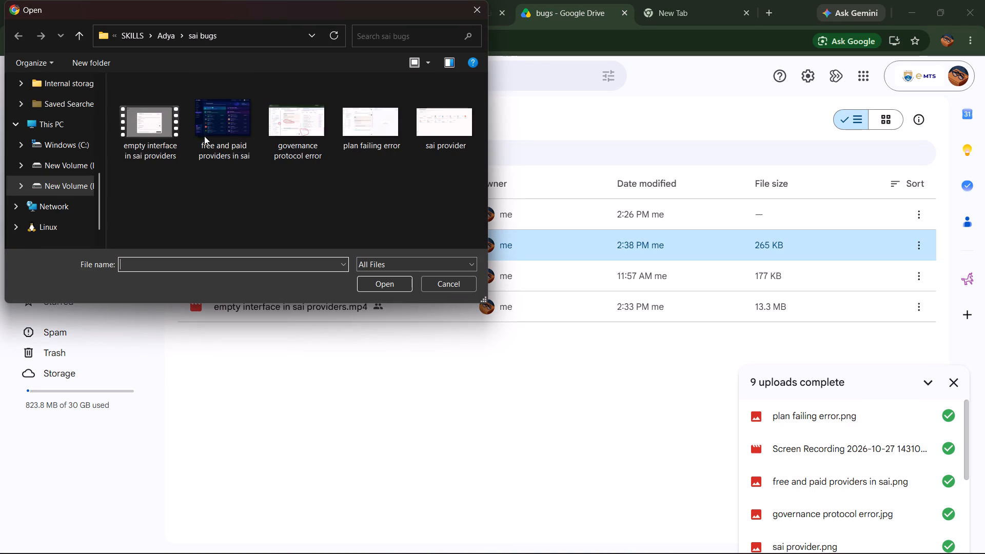
{"action": "left_click", "coordinate": [152, 123]}
{"action": "left_click", "coordinate": [371, 284]}
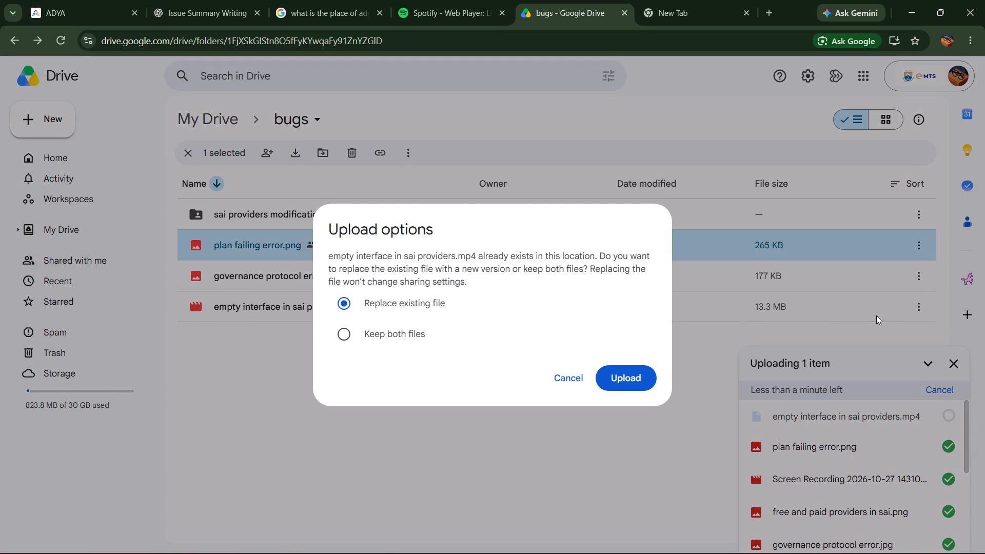
{"action": "left_click", "coordinate": [631, 374]}
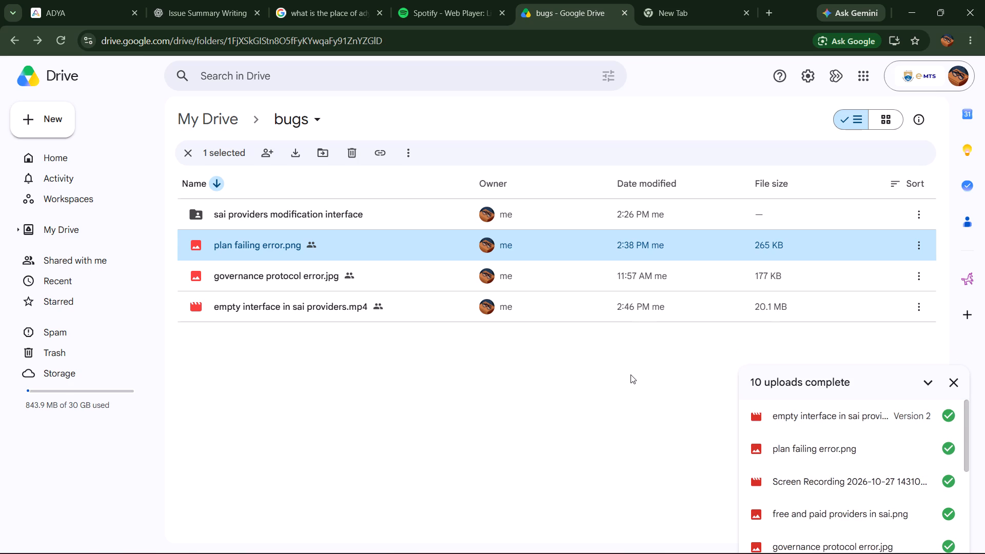
Preview the uploaded "empty interface in sai providers.mp4" in Drive and close the preview.
{"action": "double_click", "coordinate": [359, 310]}
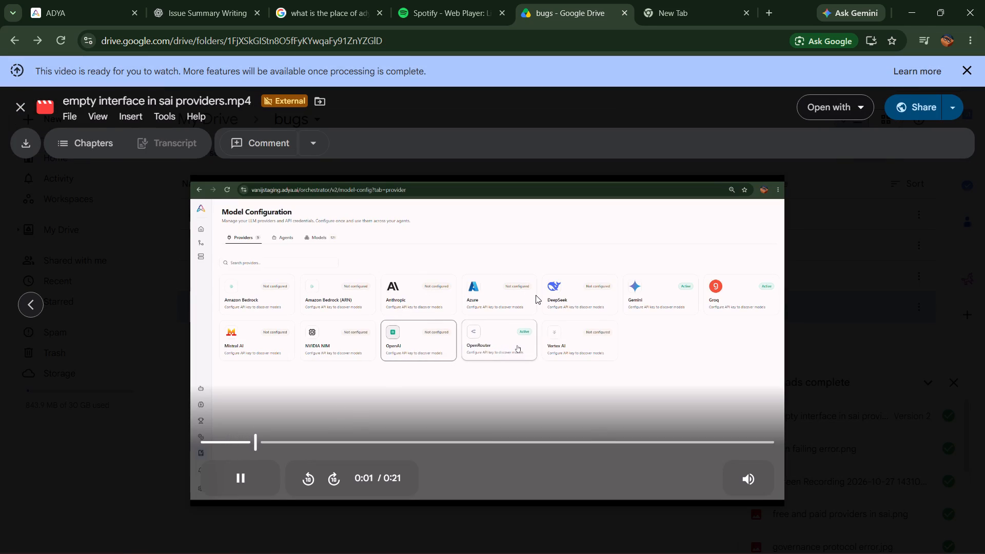
{"action": "left_click", "coordinate": [28, 109]}
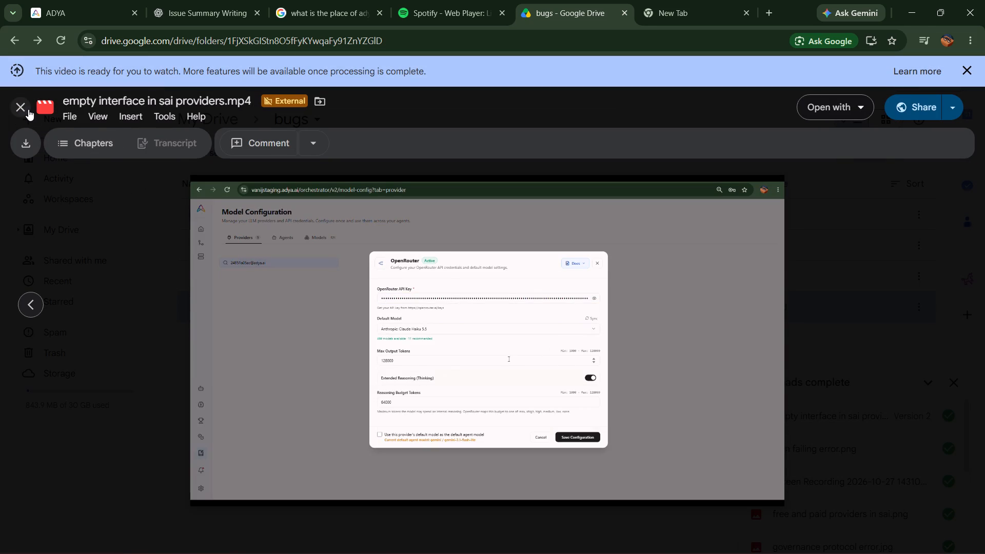
Copy the sharing link of "empty interface in sai providers.mp4" in the Drive bugs folder.
{"action": "left_click", "coordinate": [923, 301]}
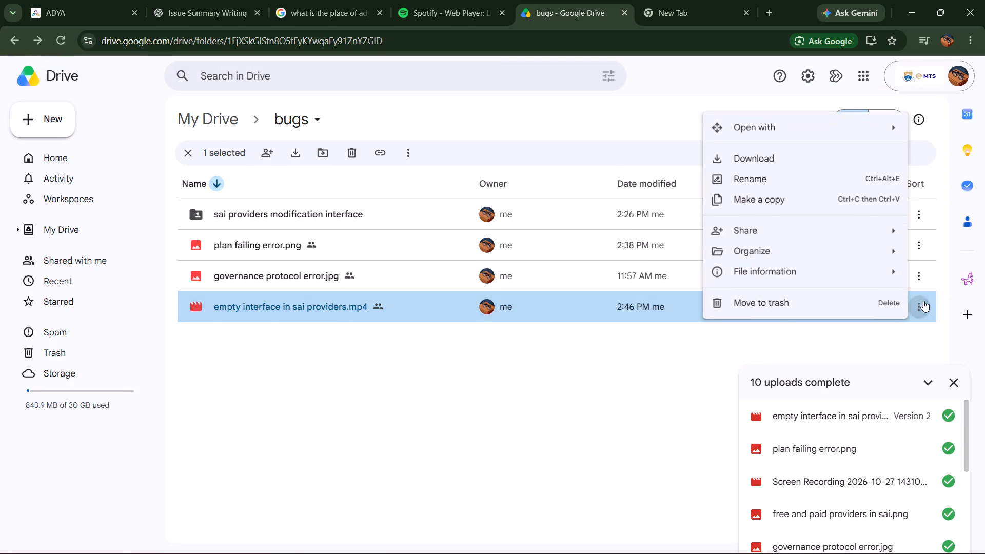
{"action": "left_click", "coordinate": [742, 229]}
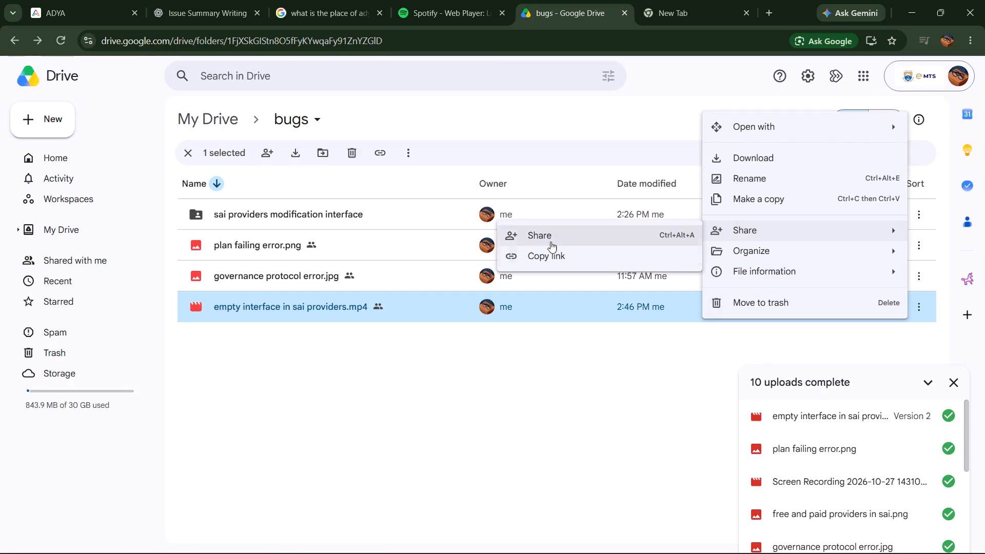
{"action": "left_click", "coordinate": [550, 242]}
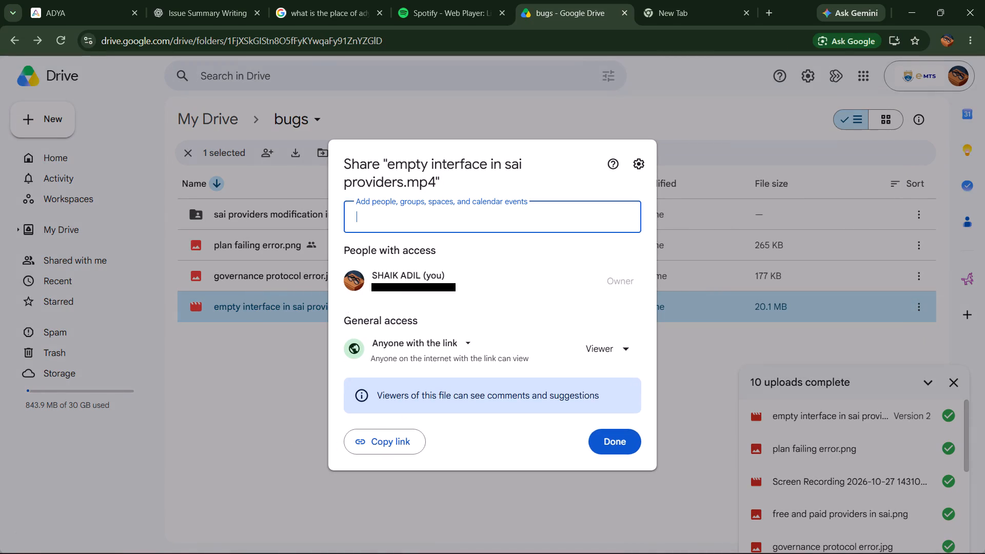
{"action": "left_click", "coordinate": [401, 438]}
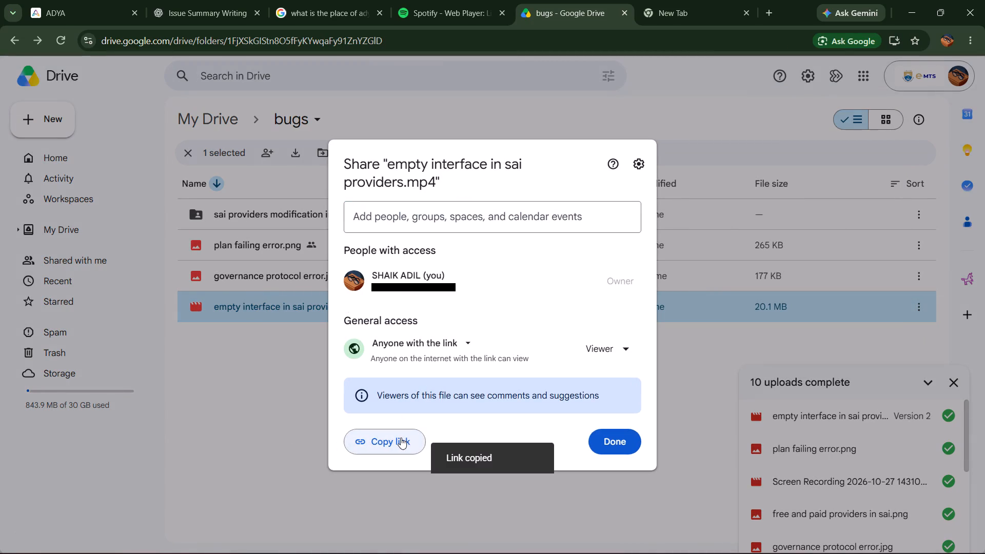
{"action": "left_click", "coordinate": [401, 438]}
Switch to the Vanij/SAI Report sheet and select the "empty interface in sai providers.mp4" reference in cell F9.
{"action": "key", "text": "alt+Tab"}
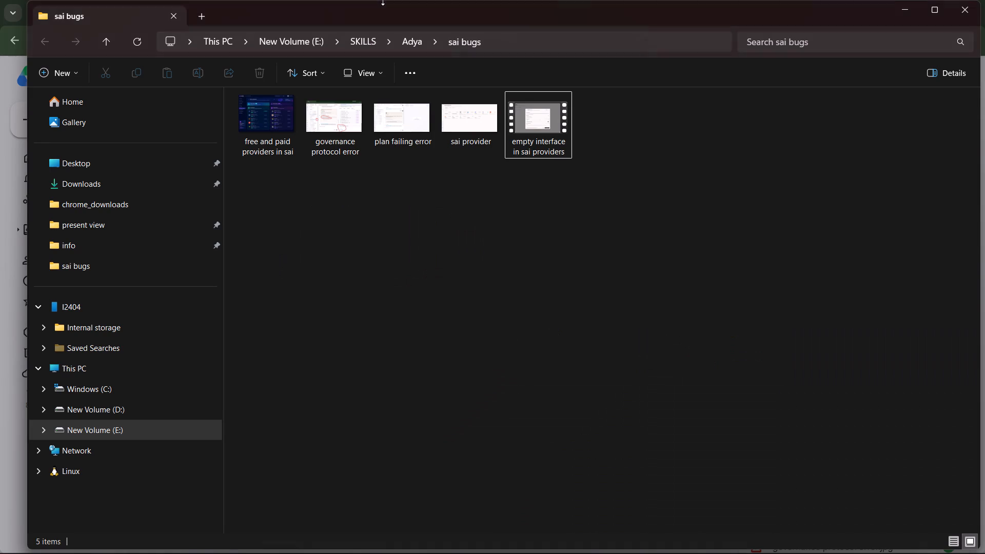
{"action": "key", "text": "alt+Tab"}
{"action": "key", "text": "alt+Tab"}
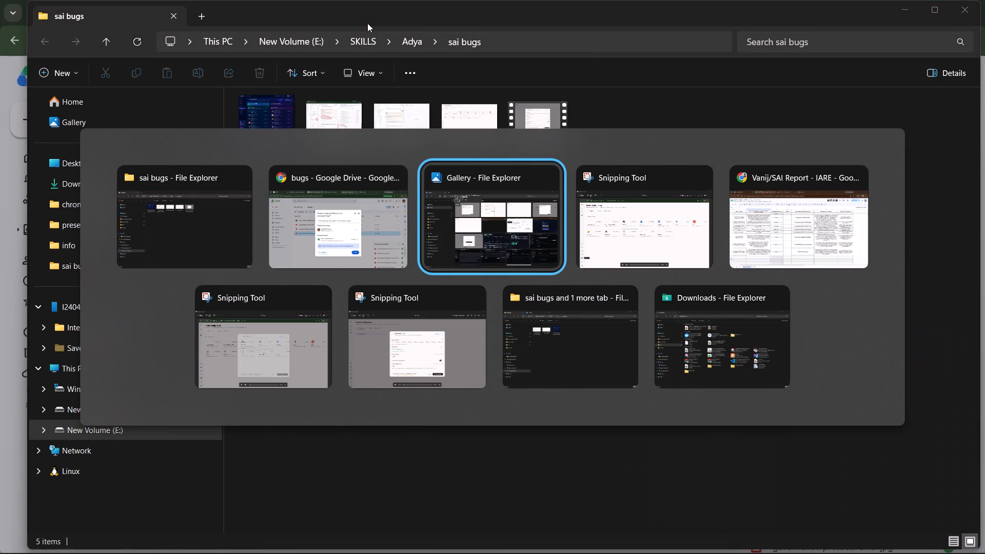
{"action": "key", "text": "alt+Tab"}
{"action": "key", "text": "alt+Tab"}
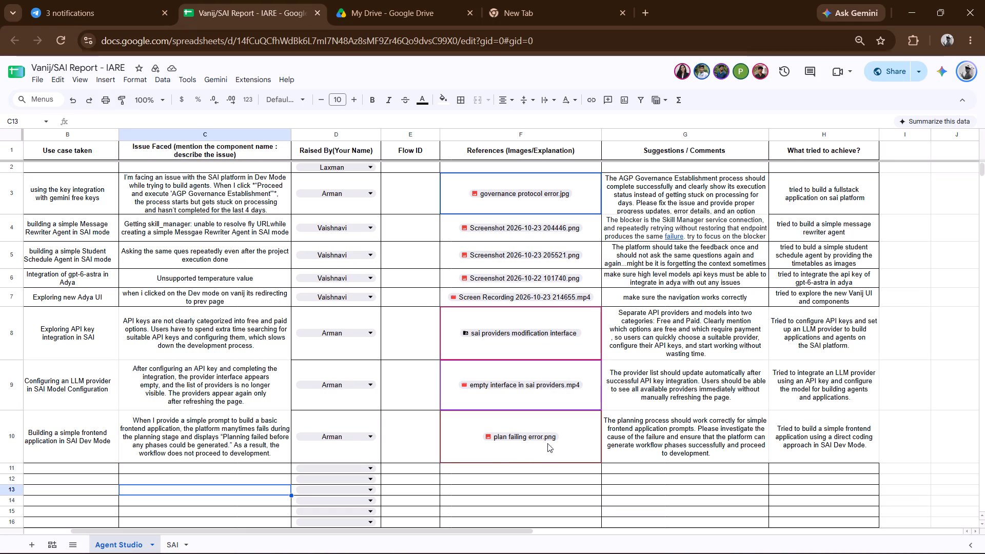
{"action": "left_click", "coordinate": [527, 385]}
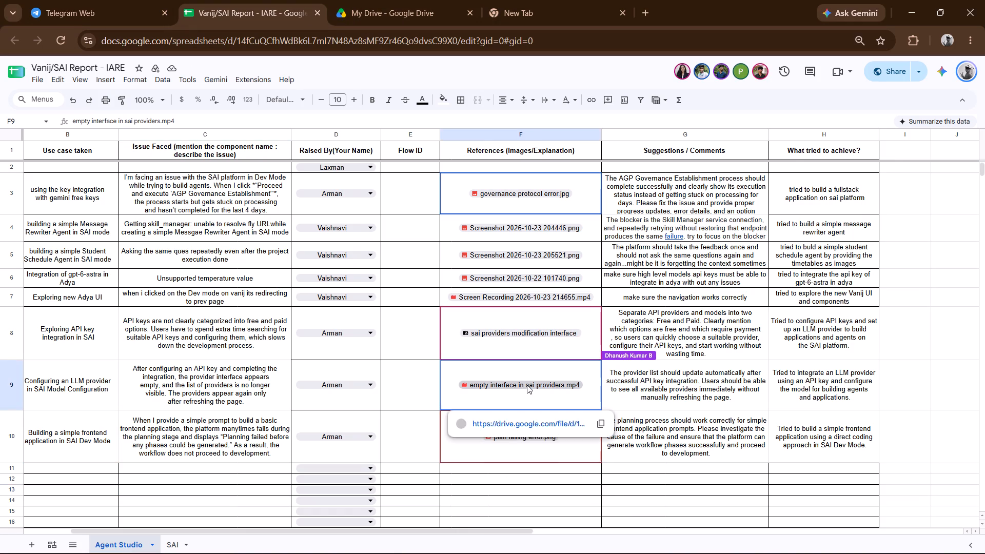